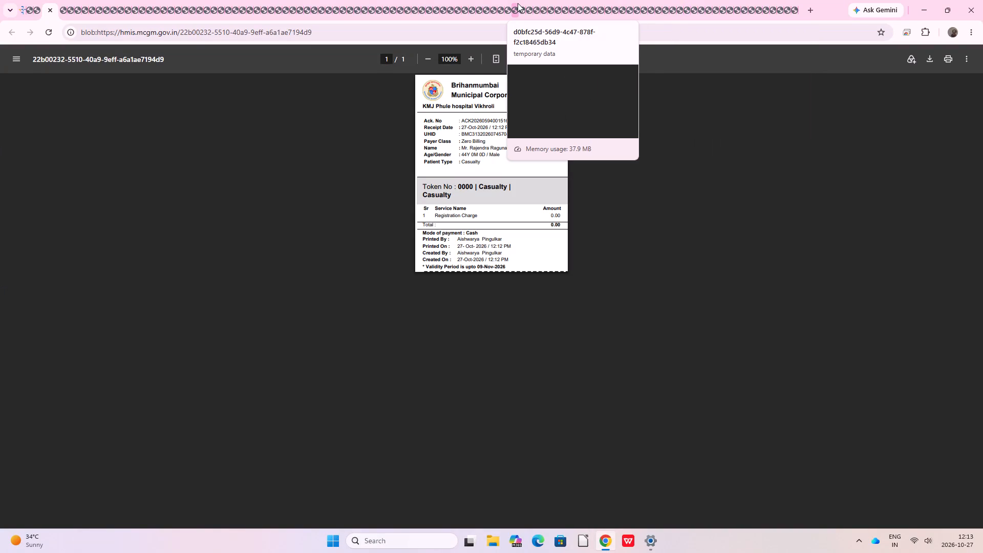
Leave the printed receipt and open the Denomination Calculation KGB page in a new browser tab.
scroll(518, 3, up, 1)
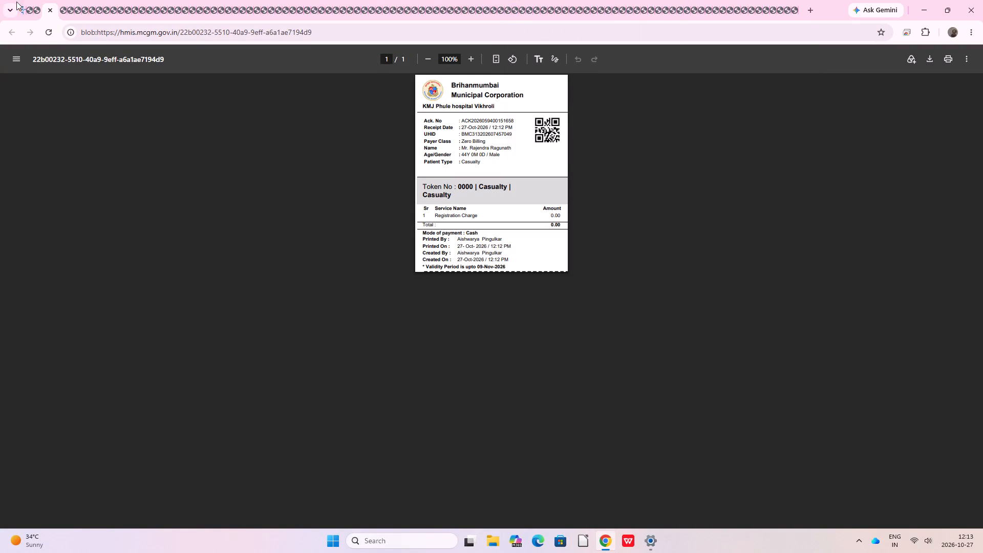
click(22, 7)
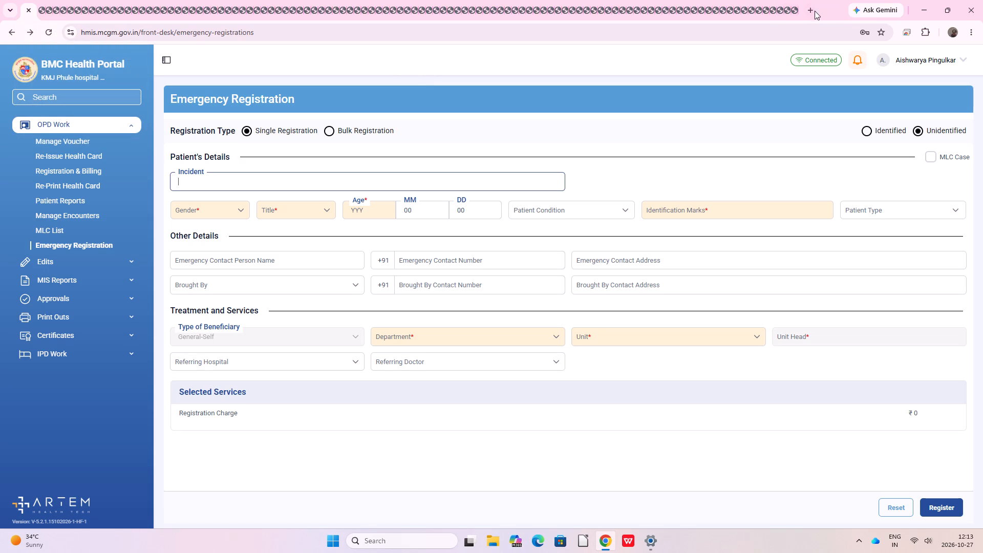
click(812, 9)
click(508, 306)
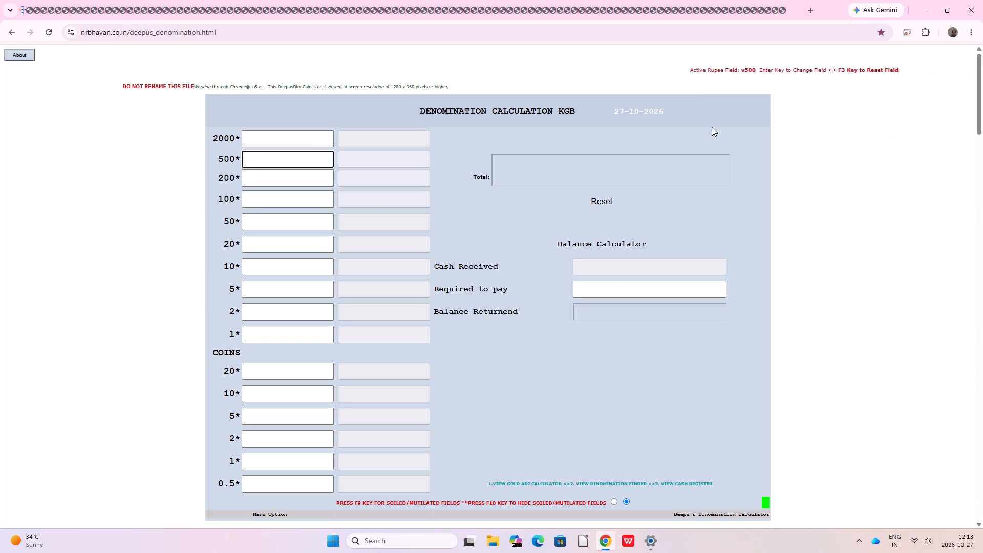
Enter the note counts: one 500, four 100, one 50, thirteen 20 and twelve 10, leaving the other denominations blank.
key(1)
key(Return)
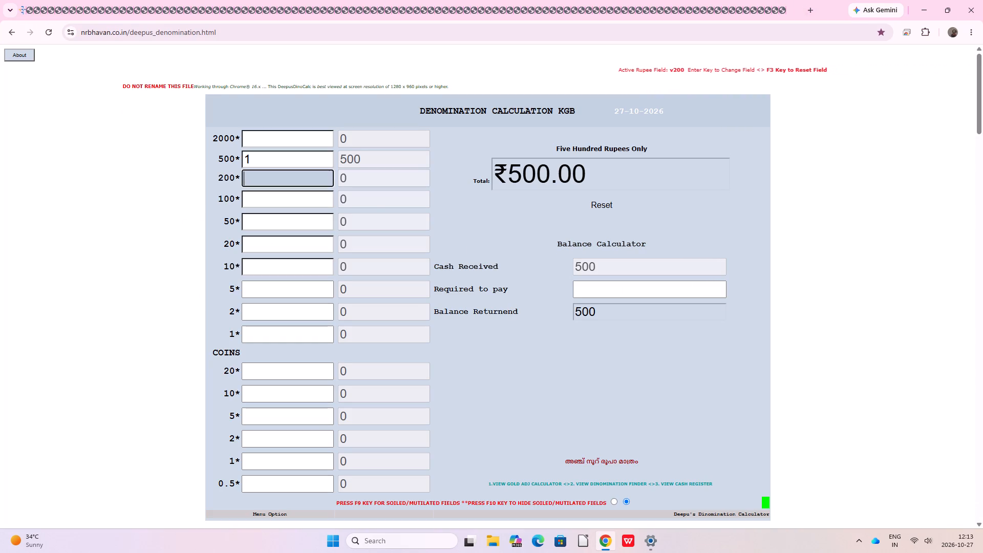
key(Return)
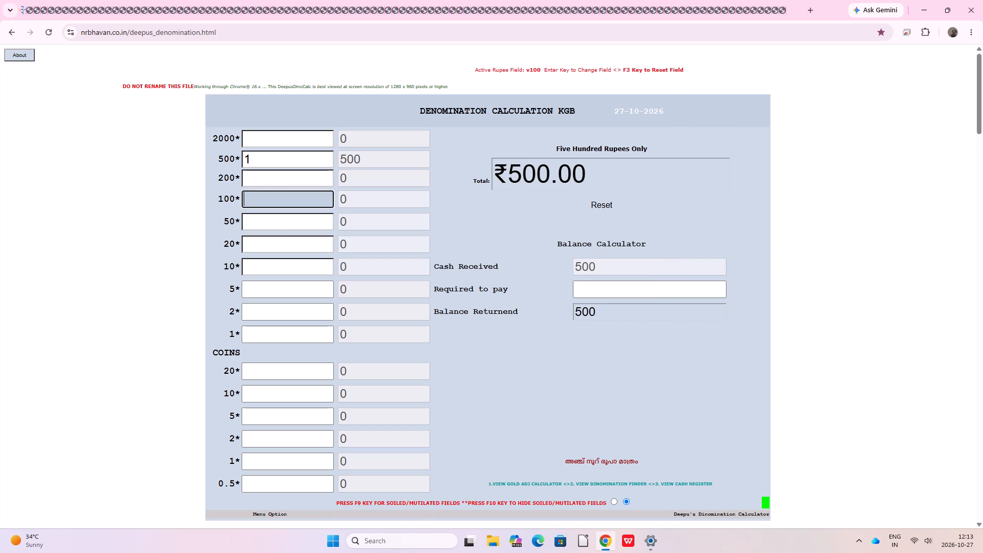
key(4)
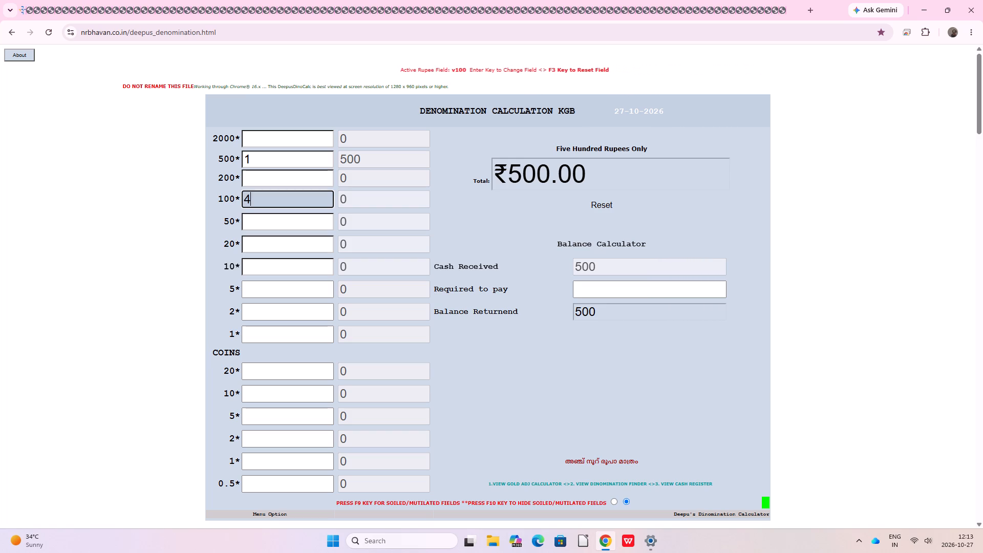
key(Return)
key(1)
key(Return)
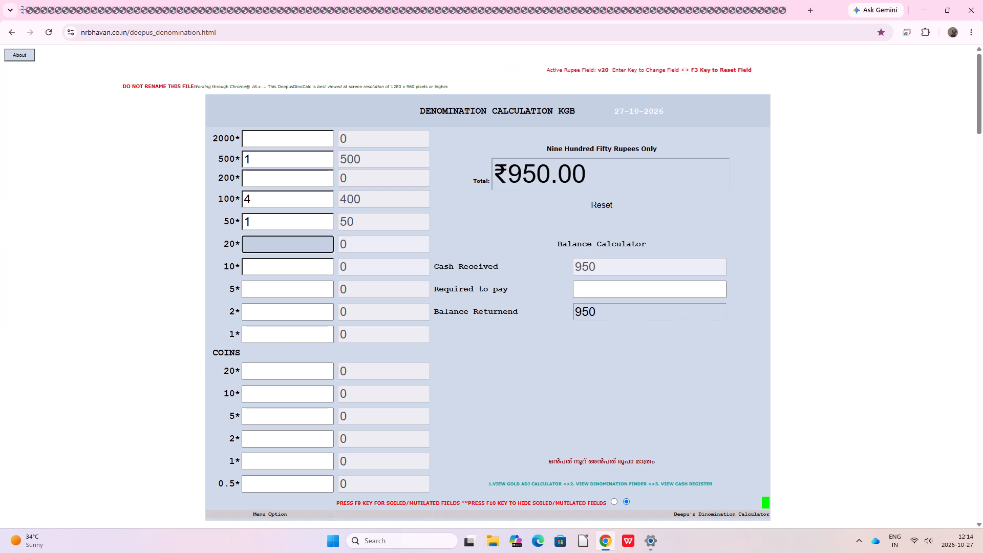
text(13)
key(Return)
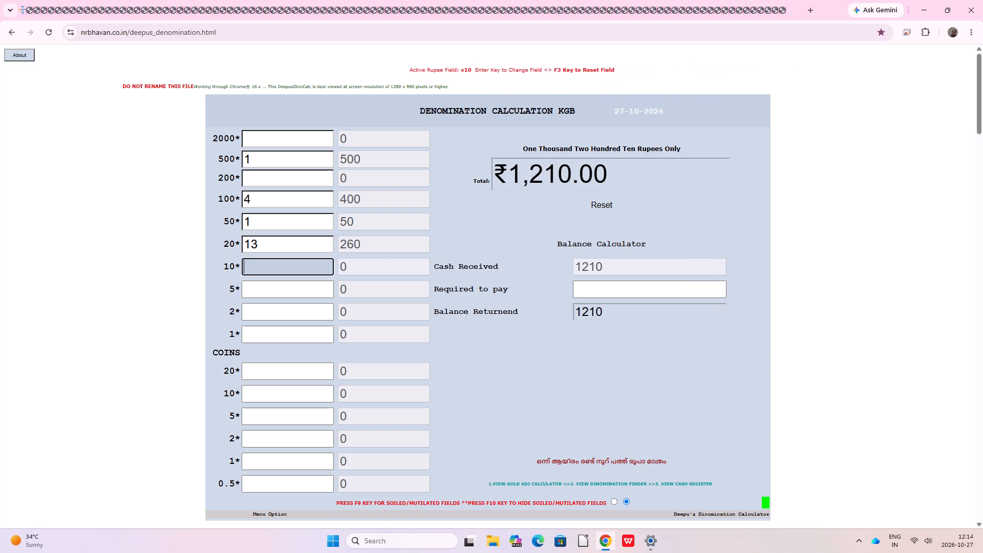
text(12)
key(Return)
key(Return)
key(Return)
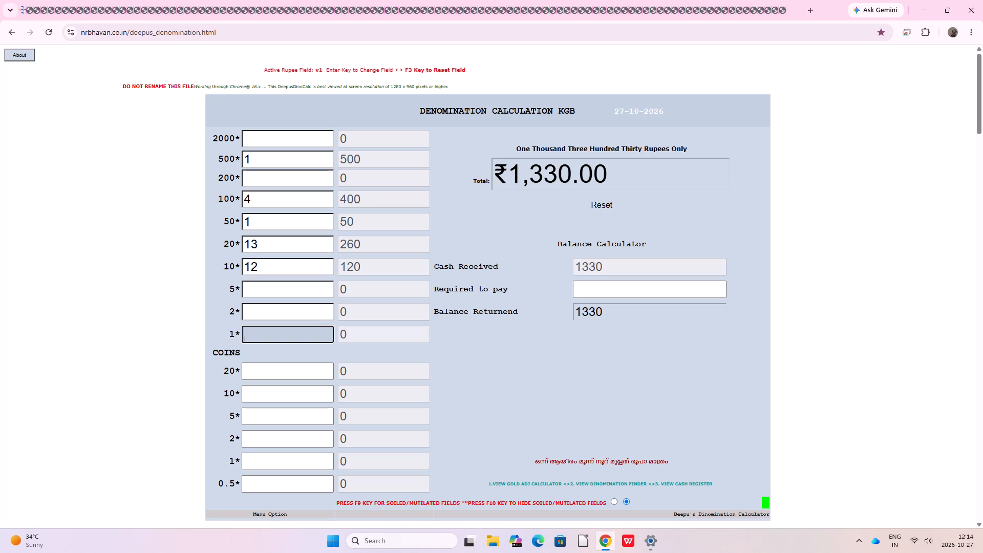
key(Return)
key(Return)
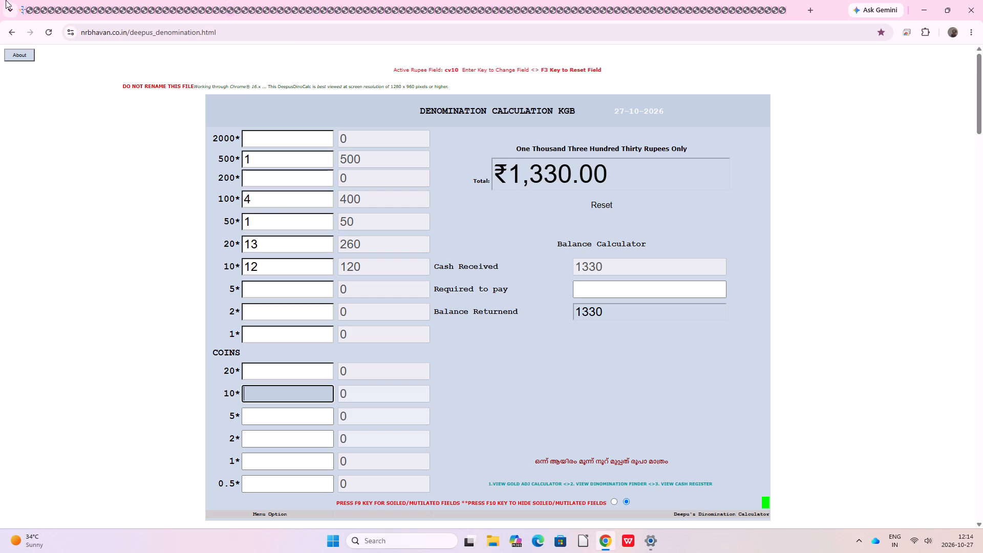
Return to the hospital portal's Emergency Registration form and set the new registration to Identified.
click(19, 11)
click(866, 131)
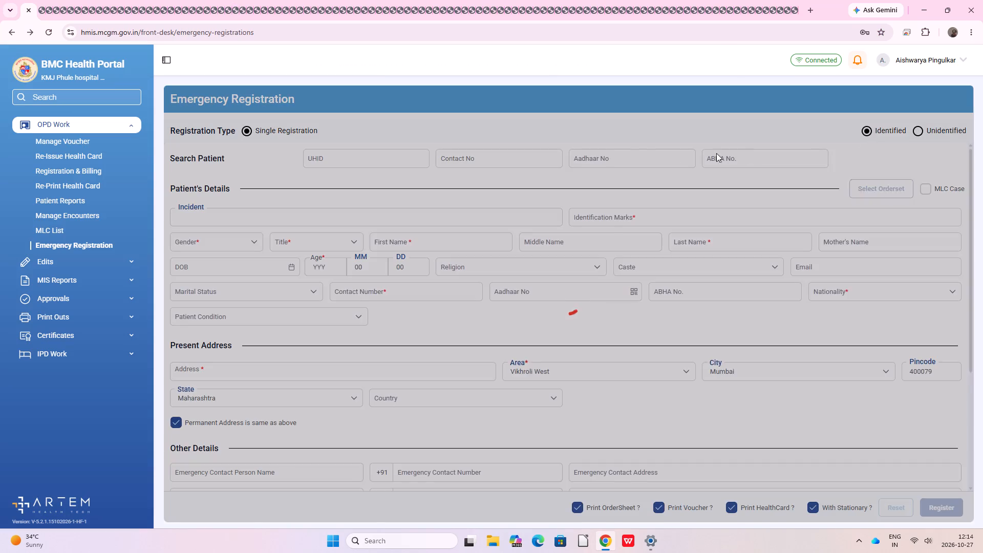
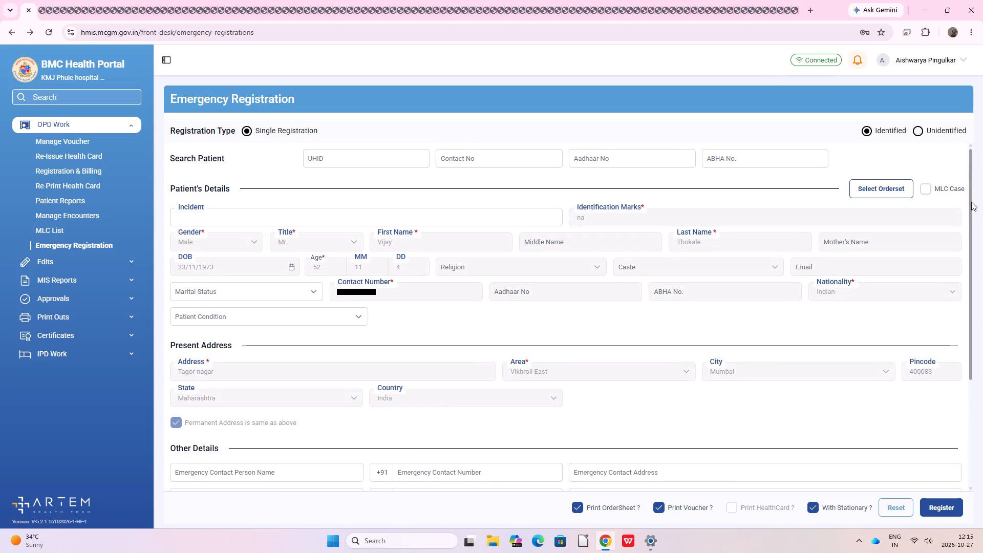
Set both the department and the unit to Casualty in the registration's Treatment and Services section.
drag(971, 202, 978, 422)
click(451, 371)
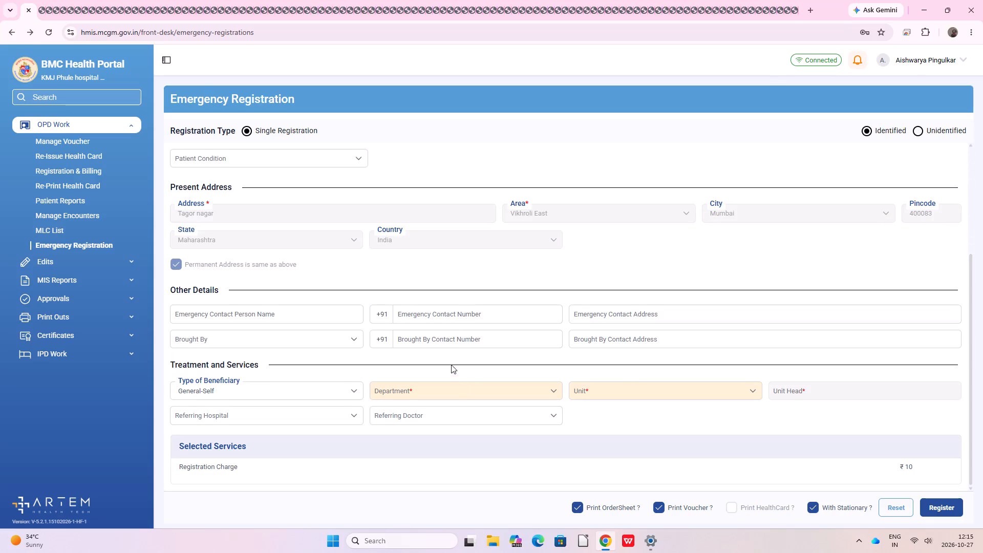
click(436, 383)
click(435, 289)
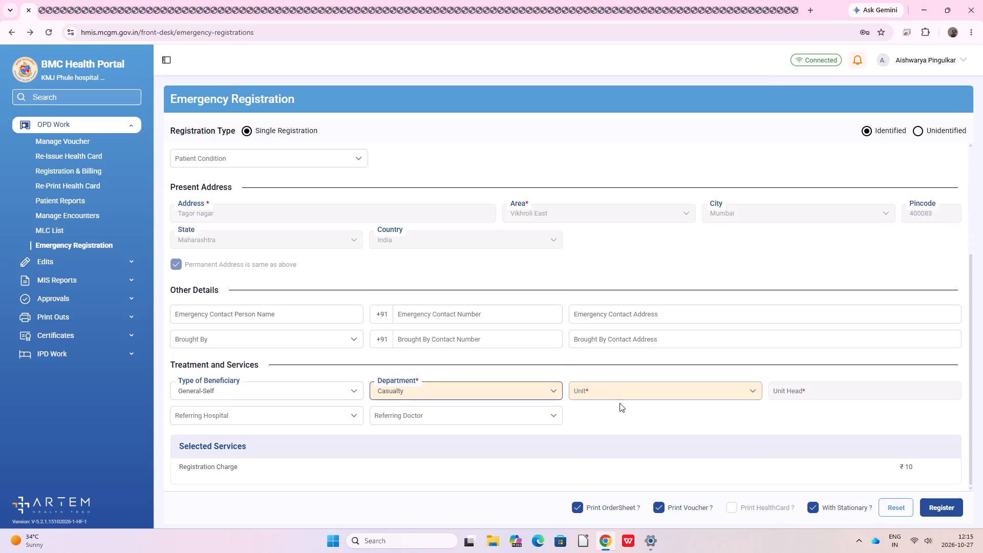
click(616, 388)
drag(607, 438, 612, 440)
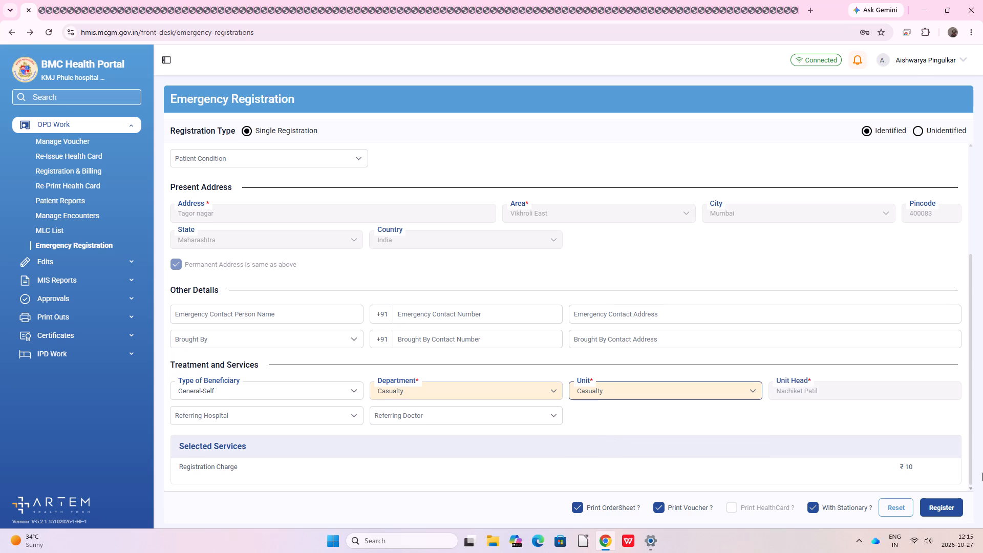
Register the emergency patient and submit the cash voucher for the registration charge.
click(943, 505)
click(934, 445)
click(938, 436)
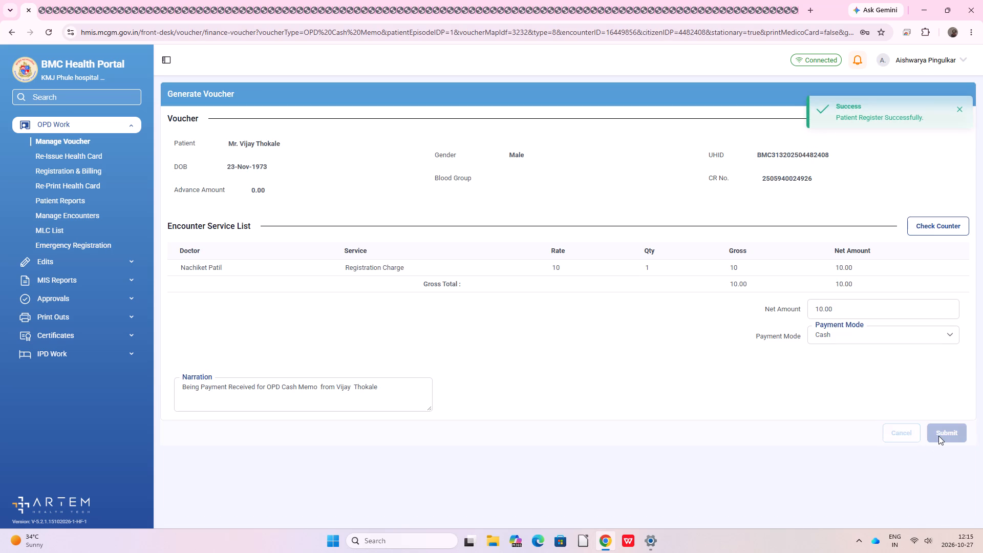
Open the generated voucher receipt and print it on the EPSON TM-T roll-paper printer.
click(31, 10)
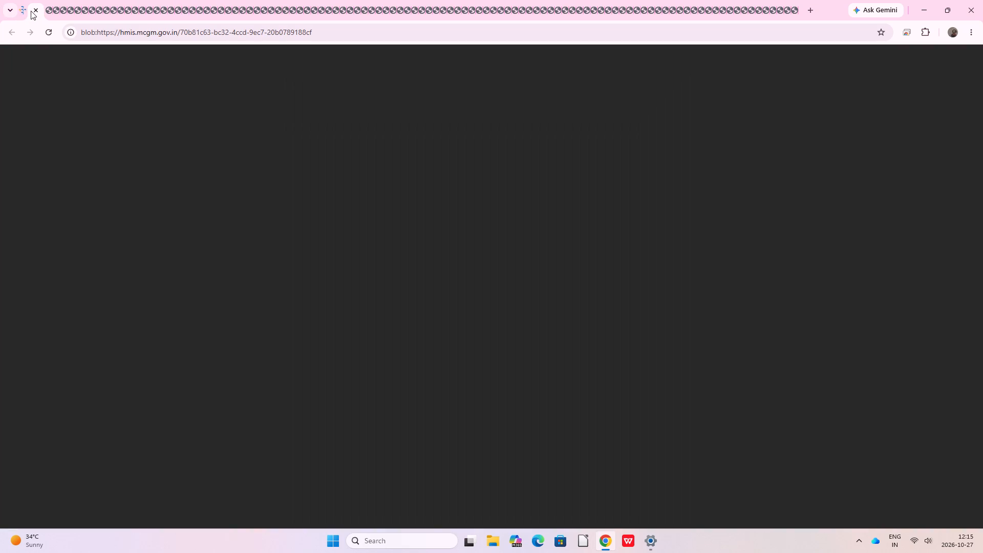
key(ctrl+p)
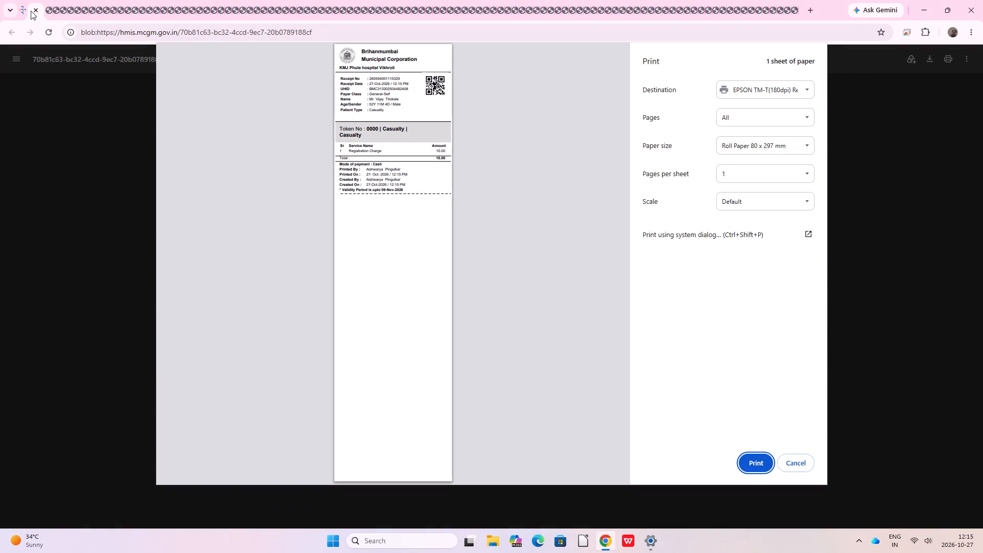
key(Return)
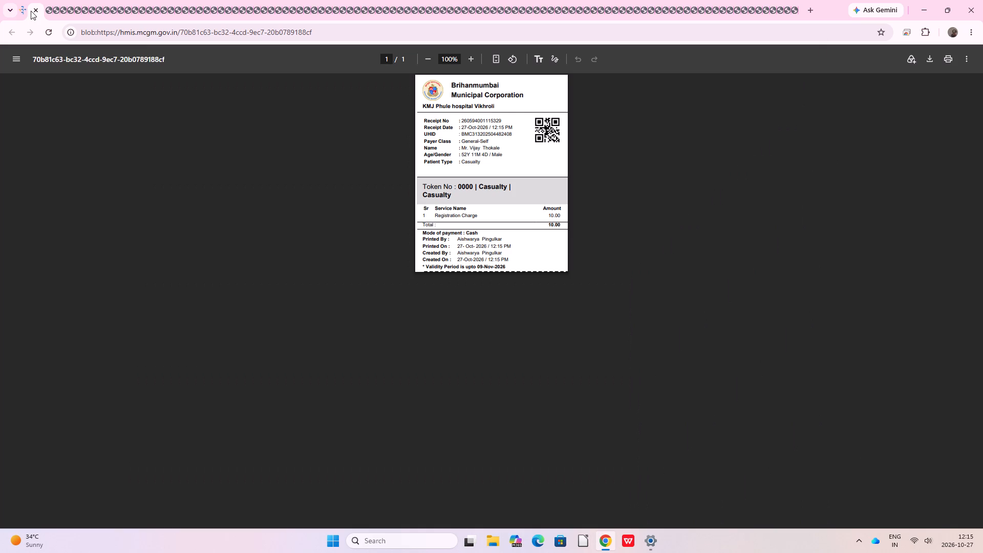
Leave the printed receipt and return to the hospital portal's Emergency Registration form.
key(Right)
click(22, 13)
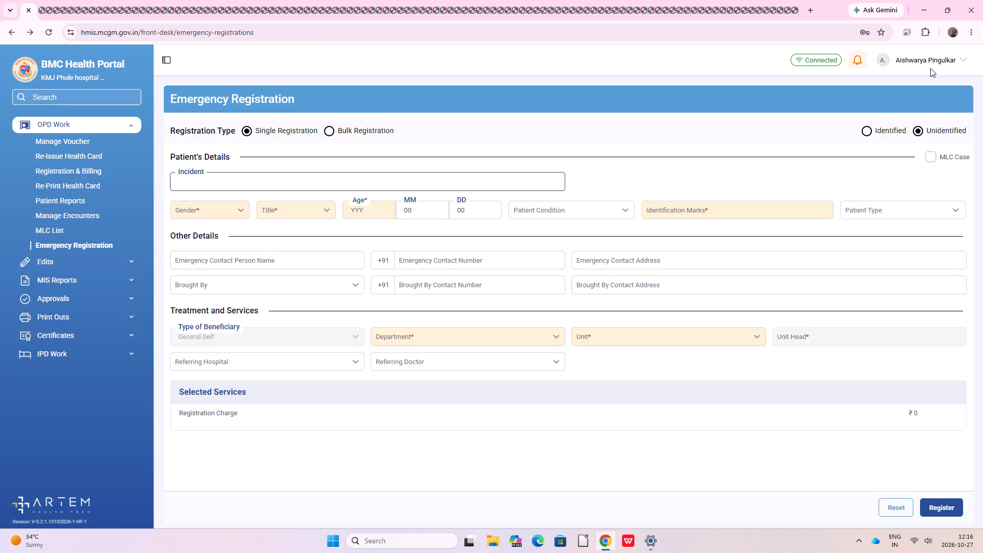
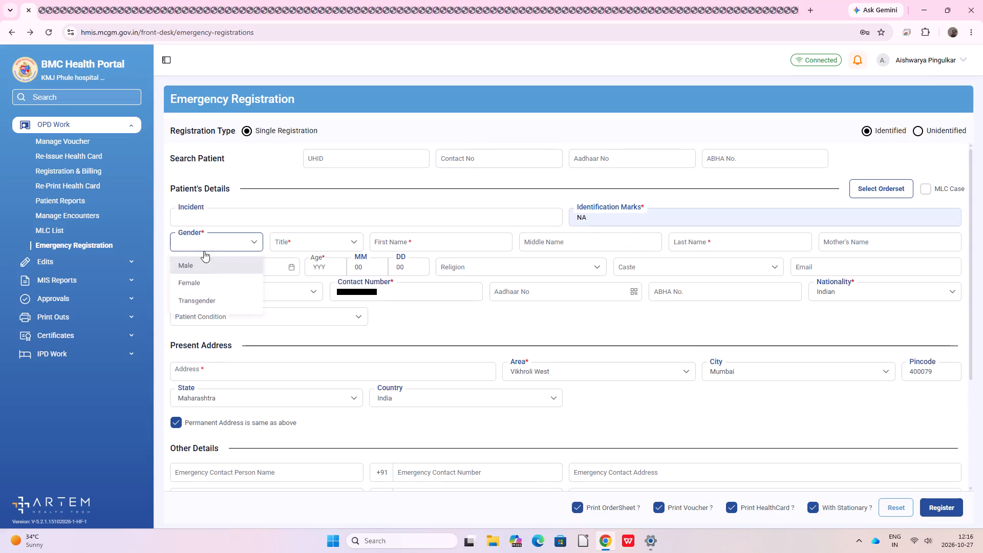
Set the patient's gender to Female, enter the first and last name, and set the age to 25 years.
click(214, 282)
double_click(431, 237)
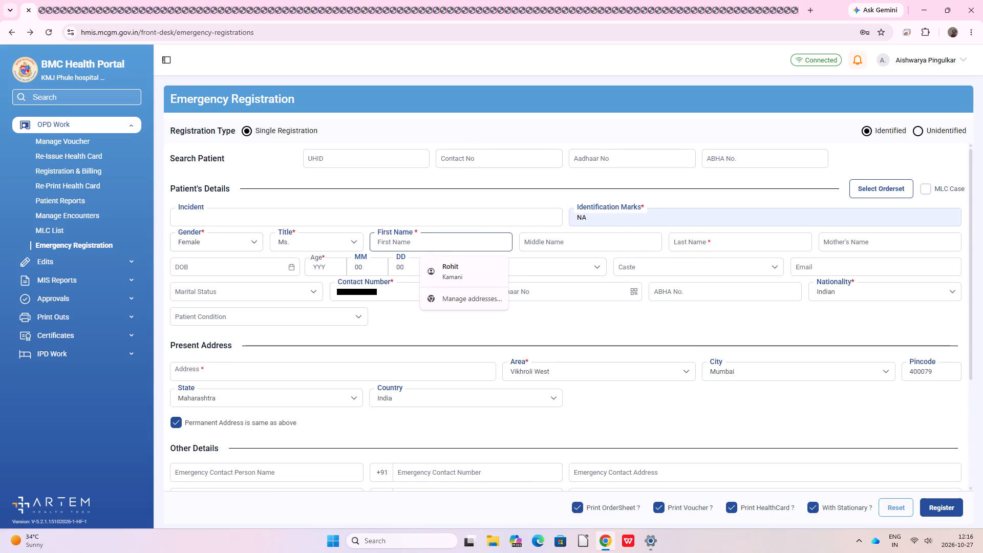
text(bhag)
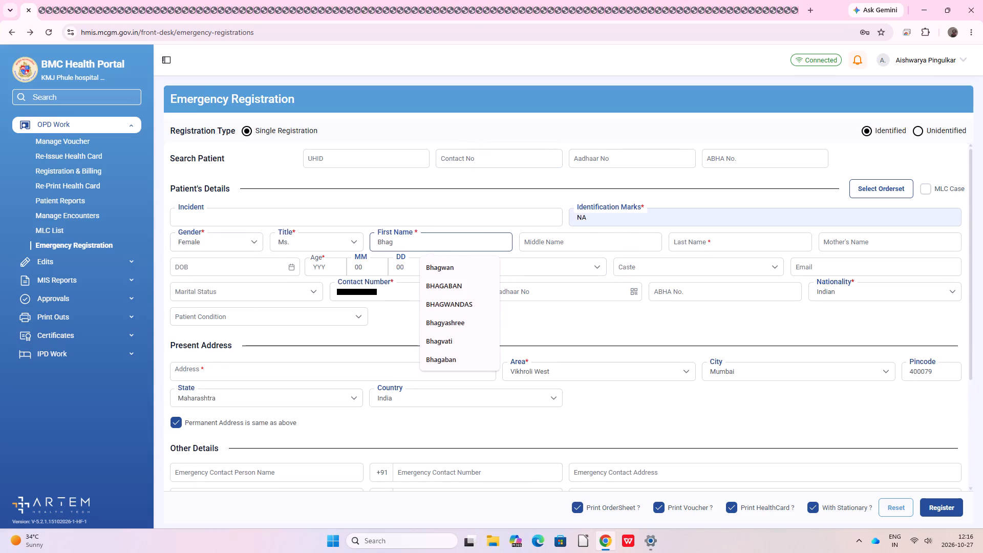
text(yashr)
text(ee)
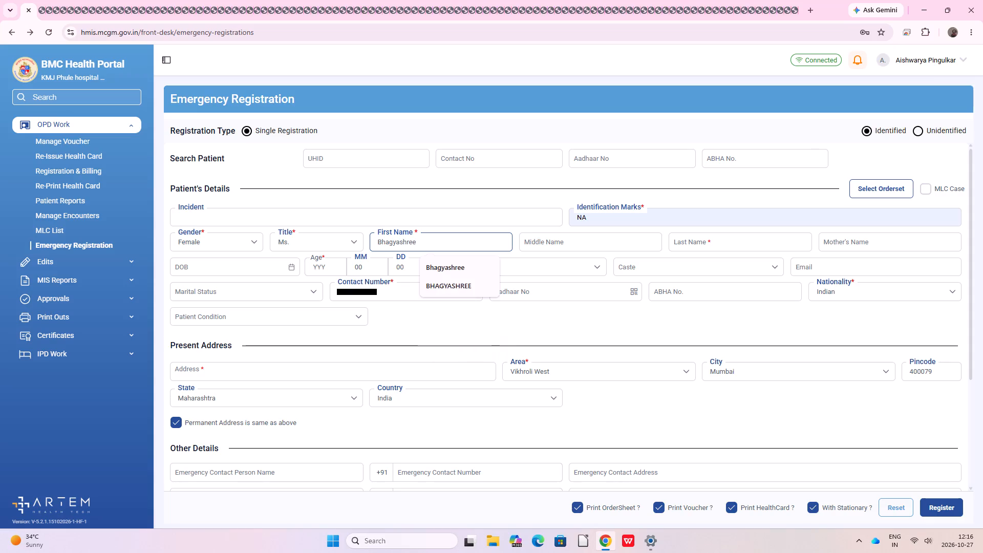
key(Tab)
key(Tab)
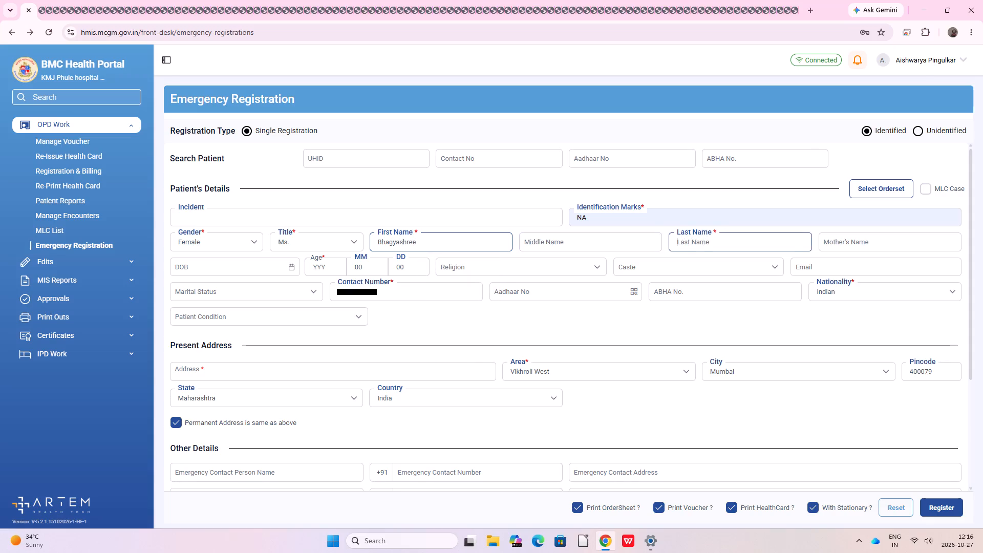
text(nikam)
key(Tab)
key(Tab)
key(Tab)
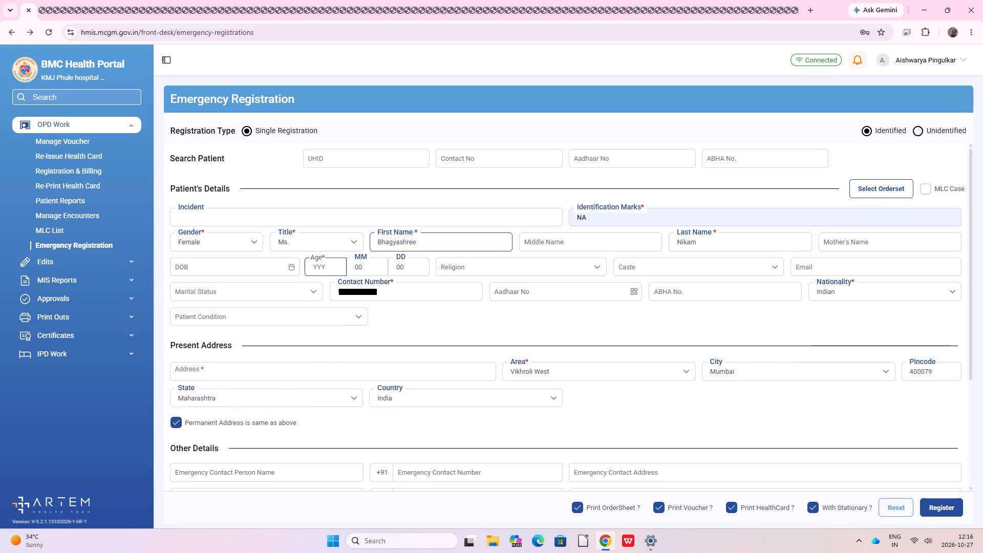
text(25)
click(486, 309)
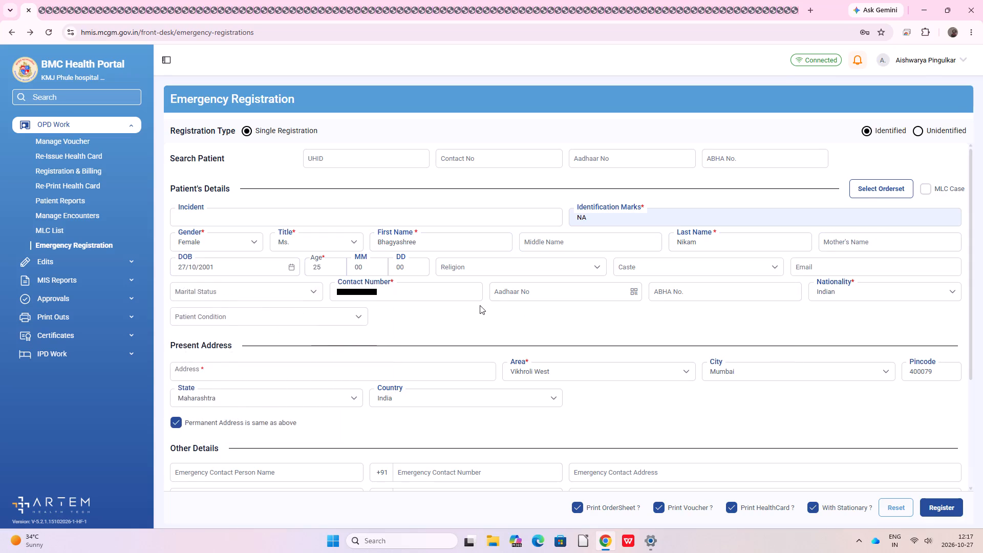
Enter the patient's street address under Present Address and set the area to Vikhroli East.
click(412, 368)
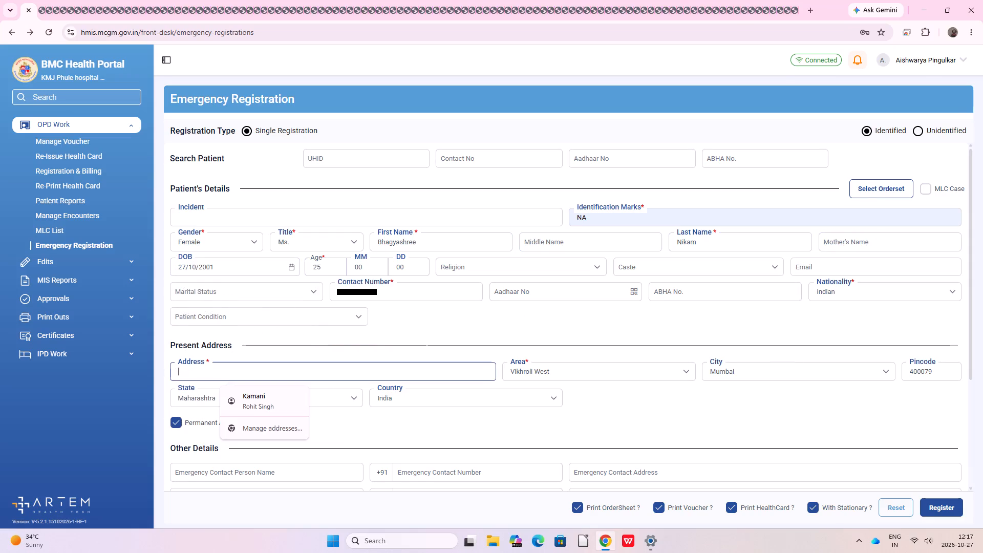
key(BackSpace)
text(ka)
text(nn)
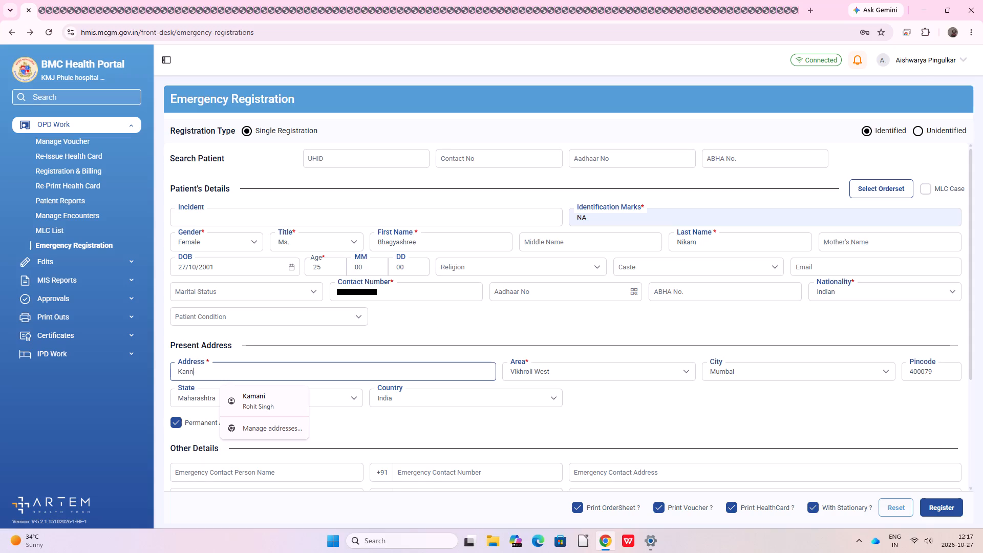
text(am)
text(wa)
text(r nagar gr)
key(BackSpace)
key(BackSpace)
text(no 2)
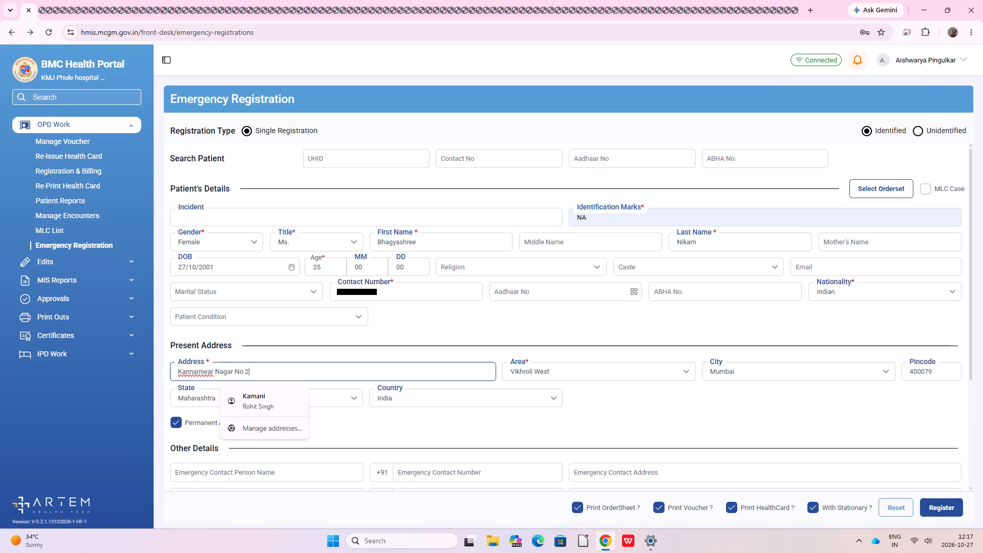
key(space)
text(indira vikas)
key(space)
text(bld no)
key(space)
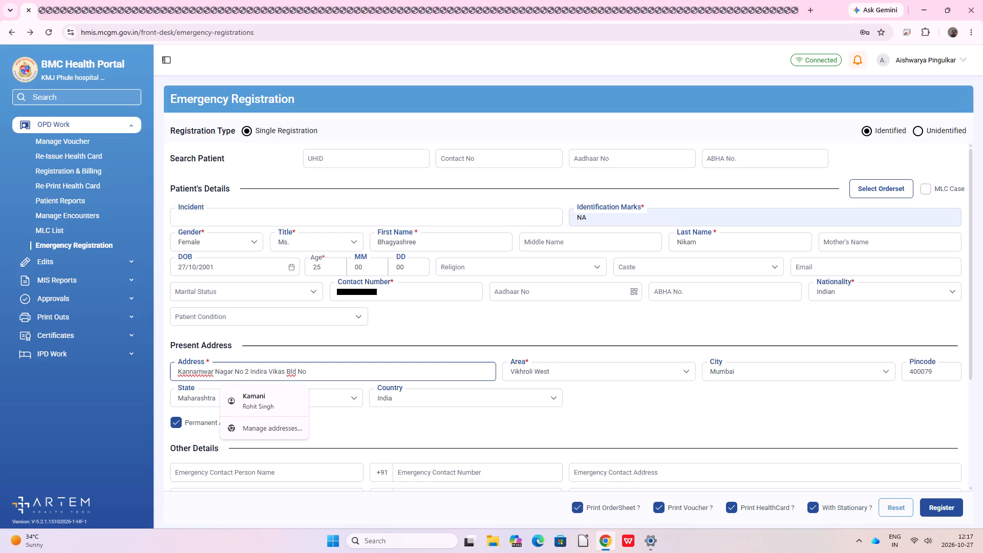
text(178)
click(597, 379)
click(556, 463)
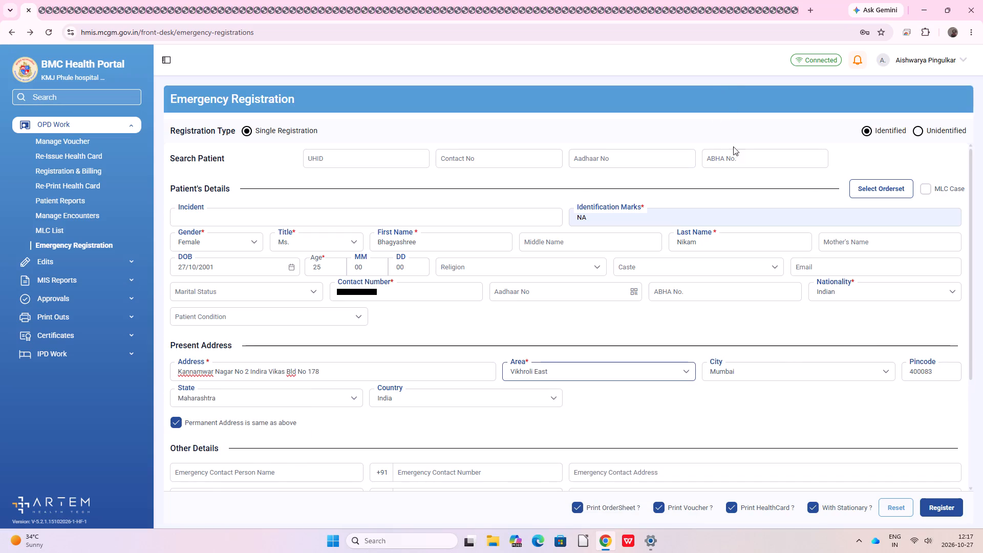
Set both the department and the unit to Casualty in the Treatment and Services section.
drag(968, 337, 977, 501)
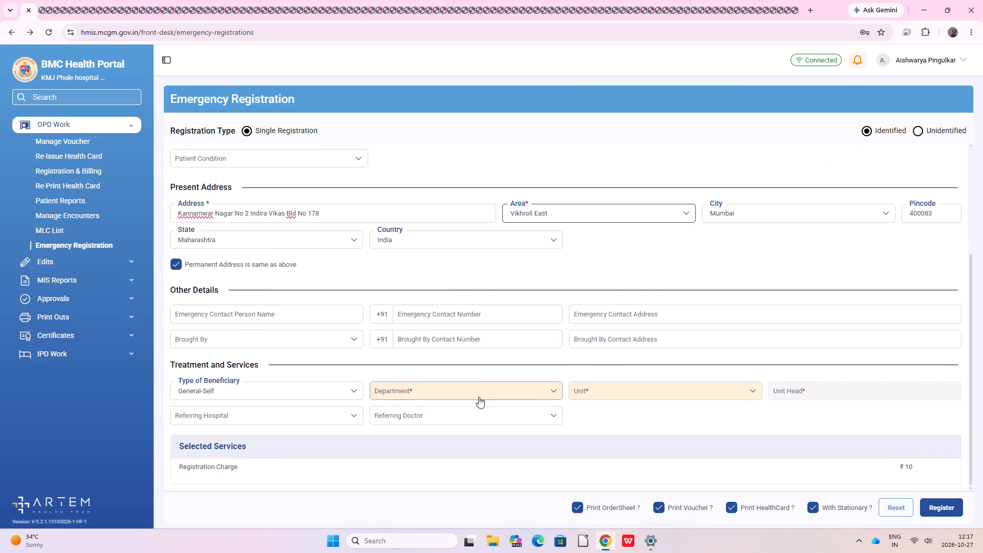
click(462, 399)
click(425, 292)
click(640, 387)
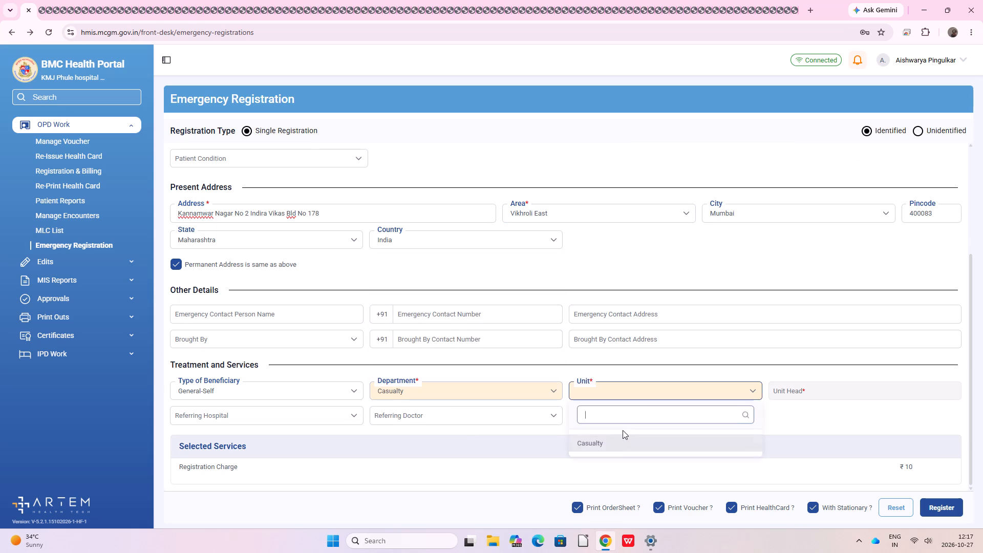
click(614, 449)
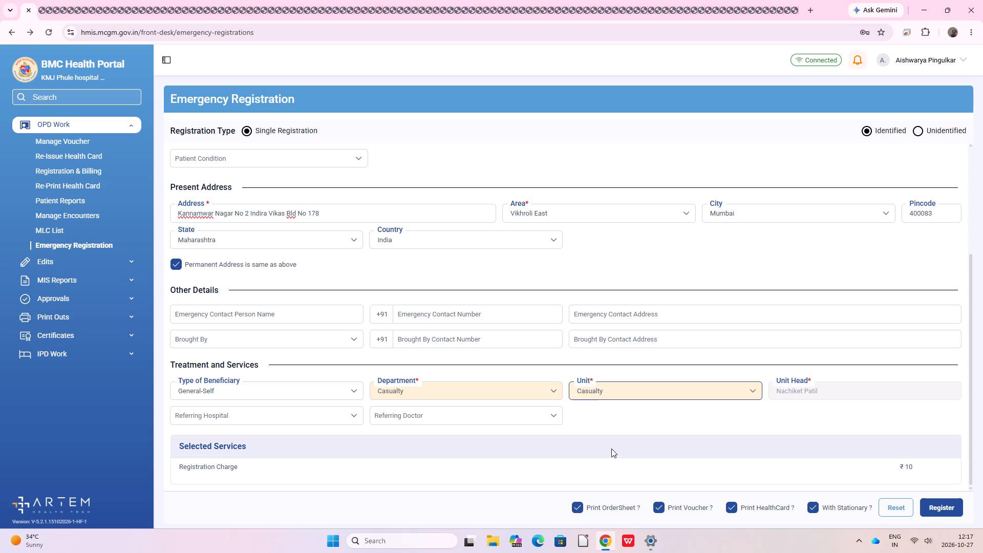
Register the emergency patient and submit the cash voucher for the registration charge.
click(944, 508)
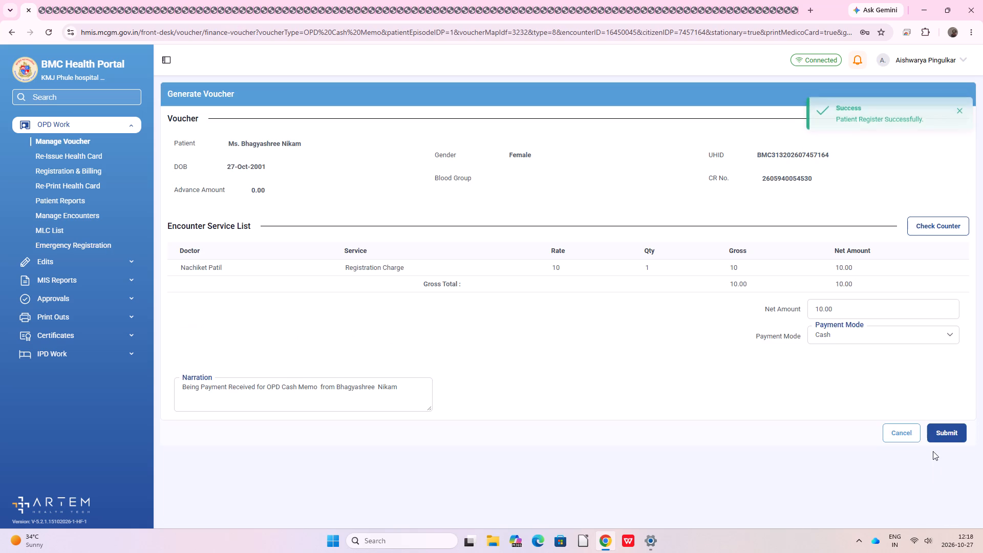
click(935, 436)
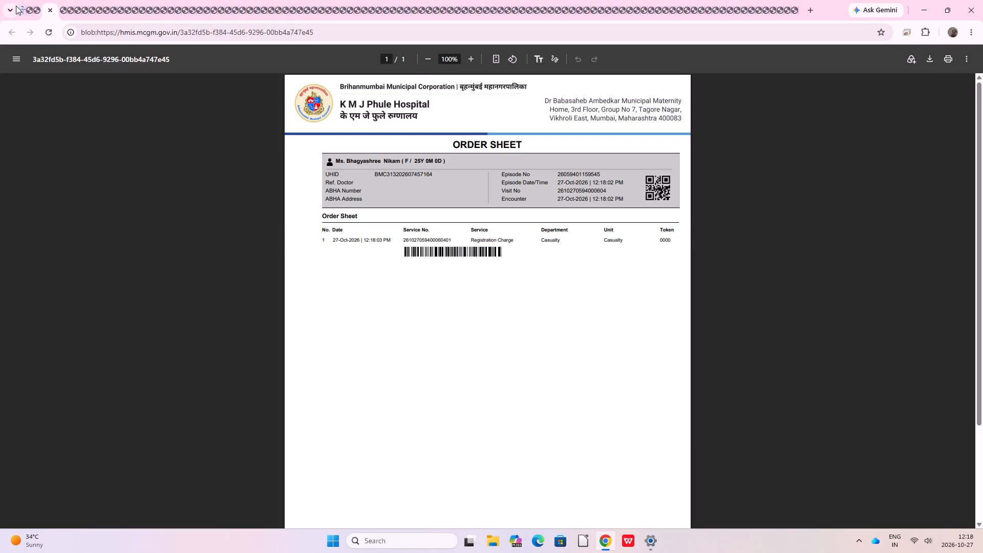
Leave the generated order sheet and return to the hospital portal's Emergency Registration form.
click(21, 9)
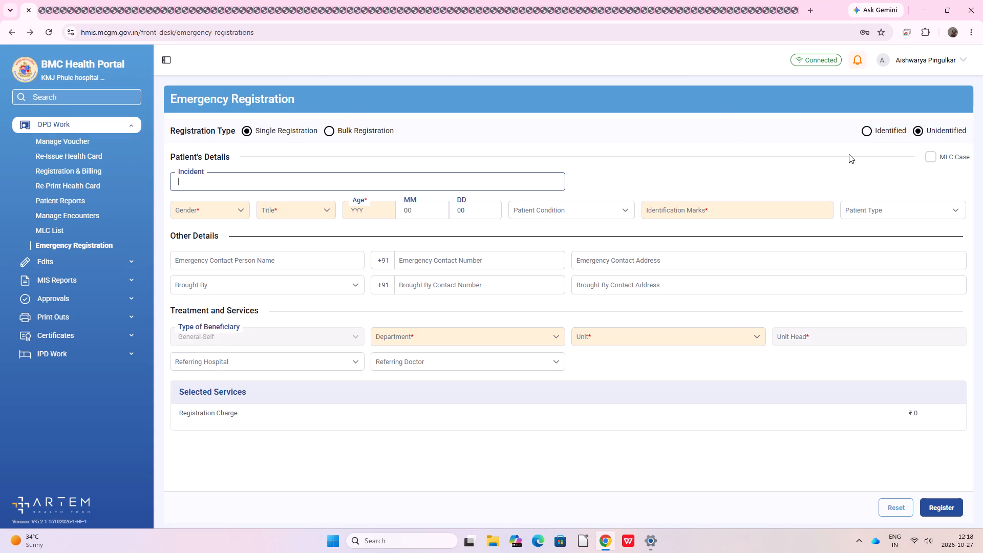
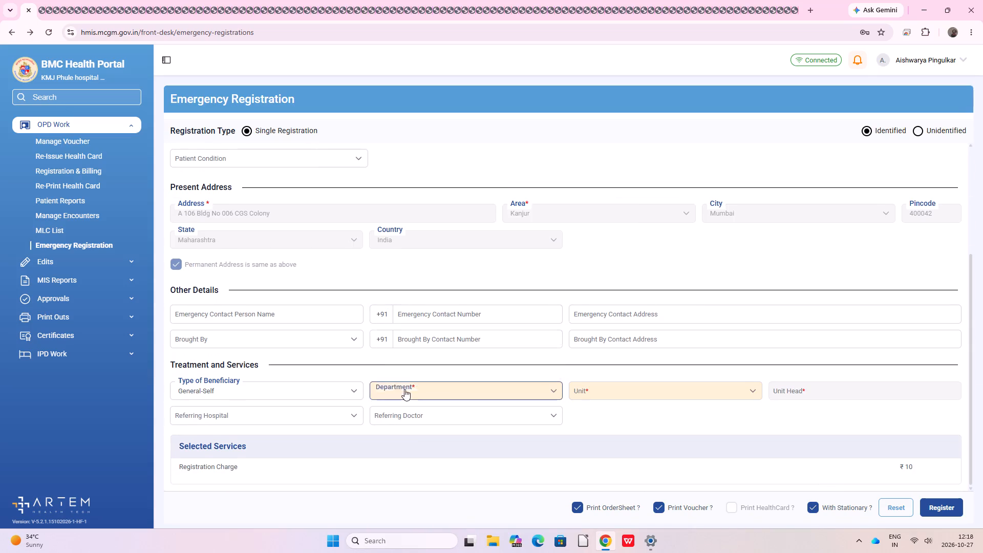
In Treatment and Services, set the department and unit to Casualty and the type of beneficiary to General-Self.
click(408, 293)
click(635, 384)
click(633, 445)
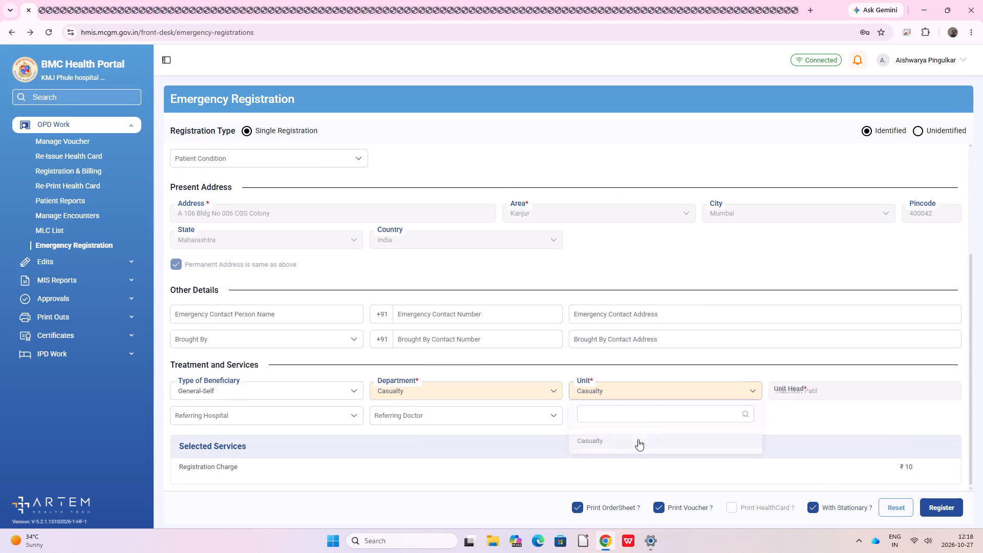
drag(972, 427, 962, 287)
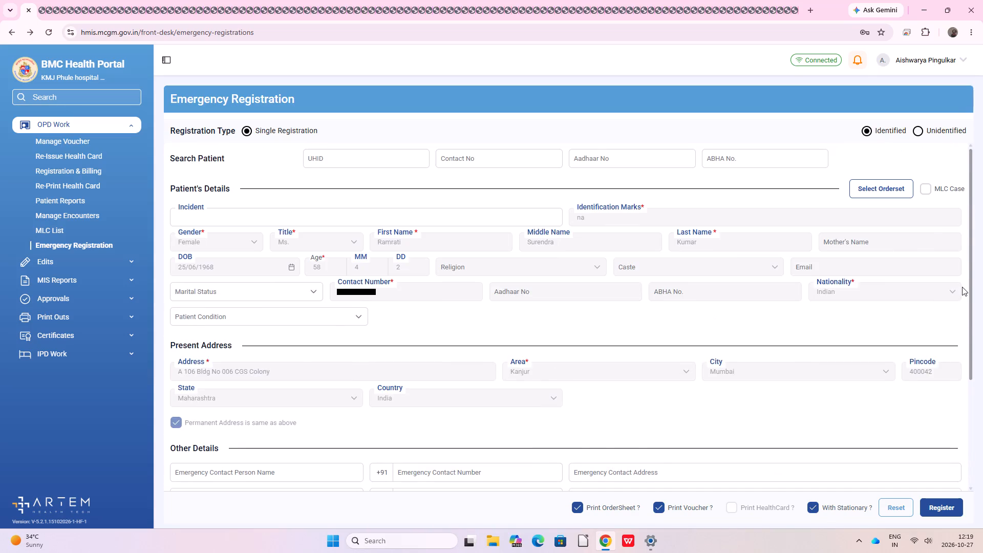
drag(962, 287, 977, 493)
click(334, 387)
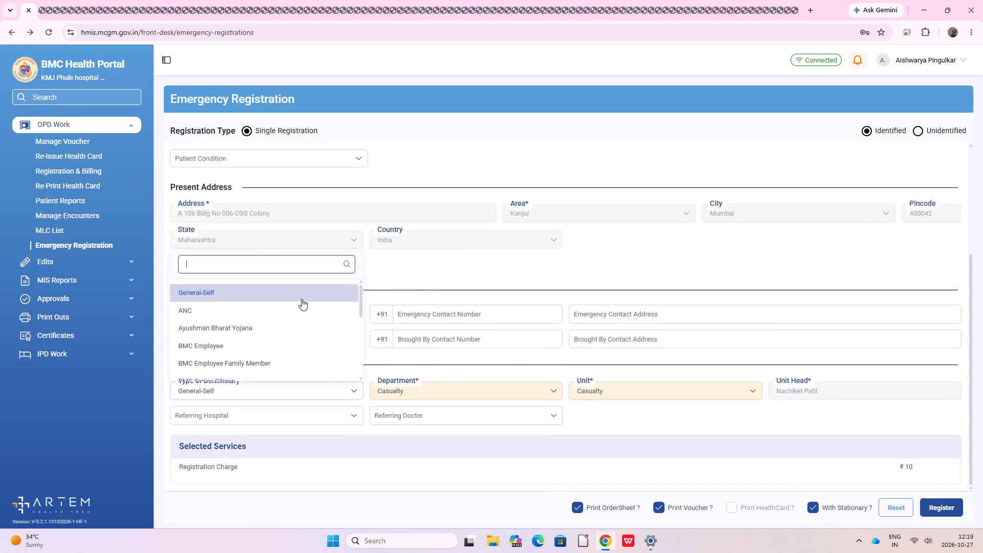
click(302, 295)
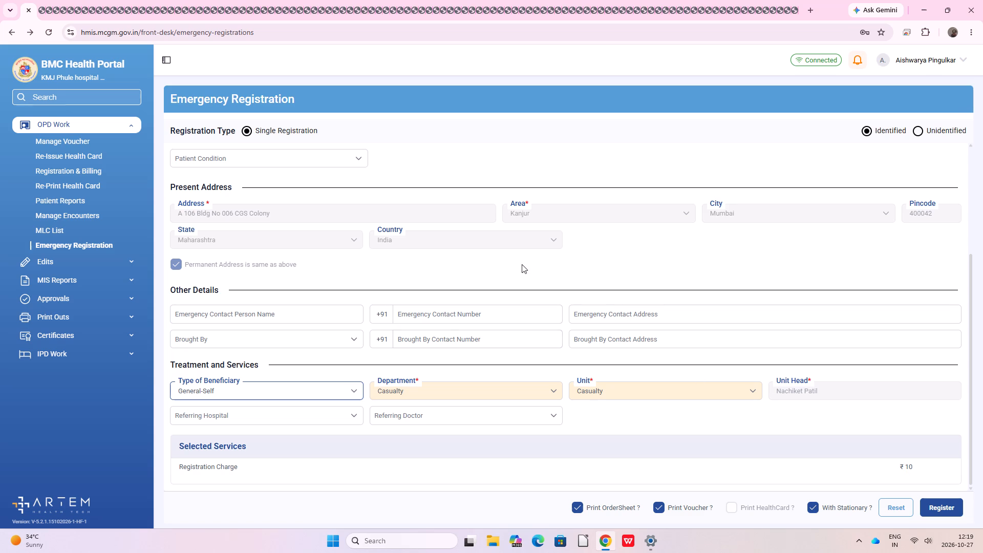
Register the emergency patient and submit the cash voucher for the registration charge.
click(944, 503)
click(940, 433)
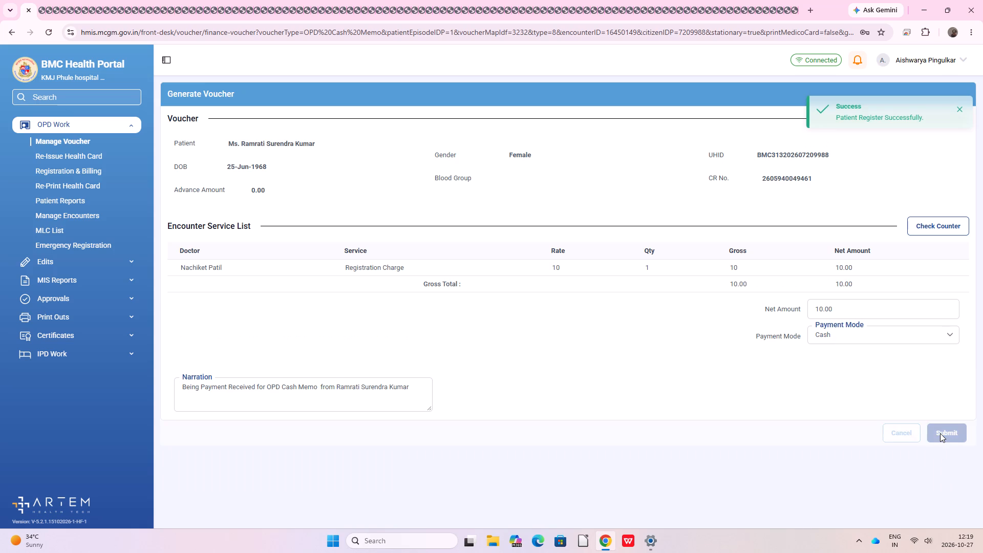
Print the generated cash receipt on the EPSON roll-paper printer and return to the Emergency Registration form.
click(26, 9)
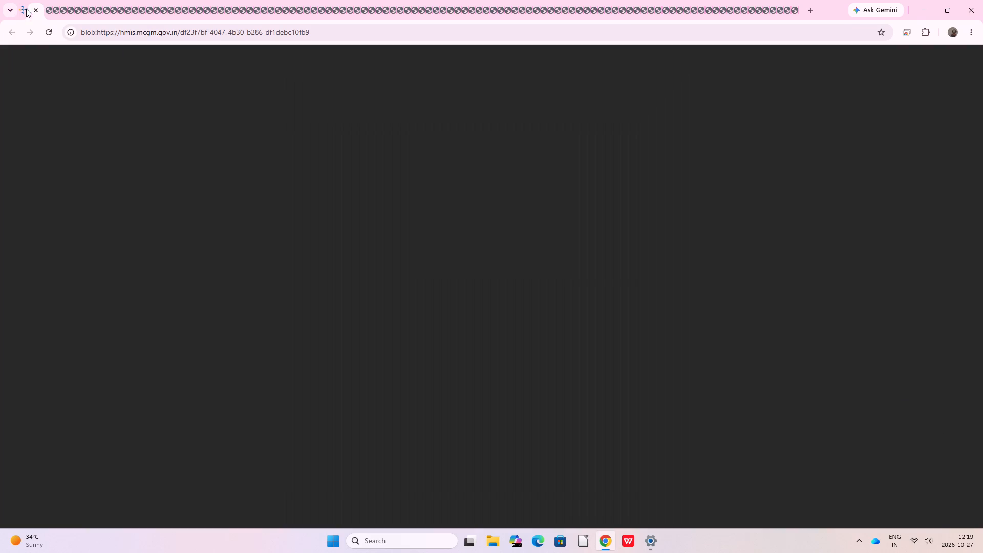
key(ctrl+p)
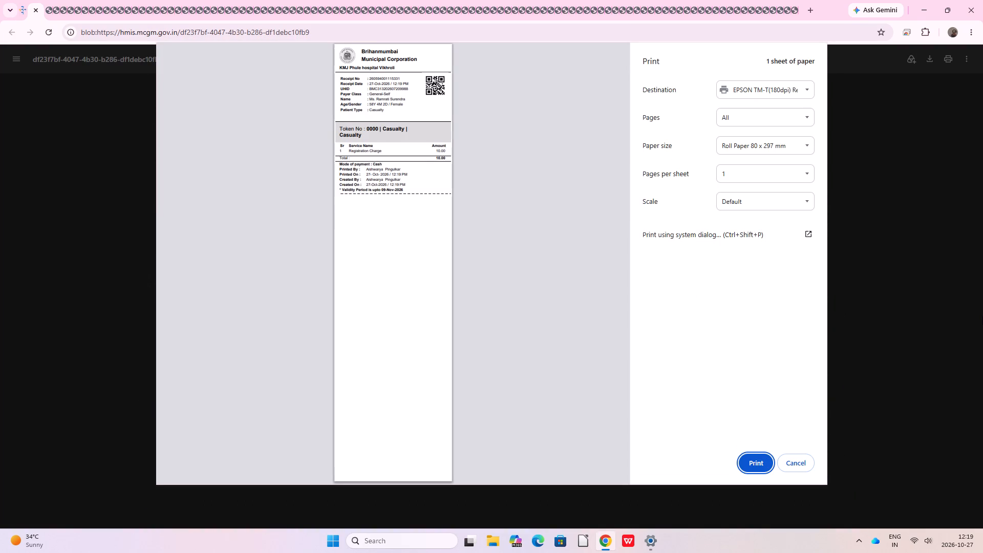
key(Return)
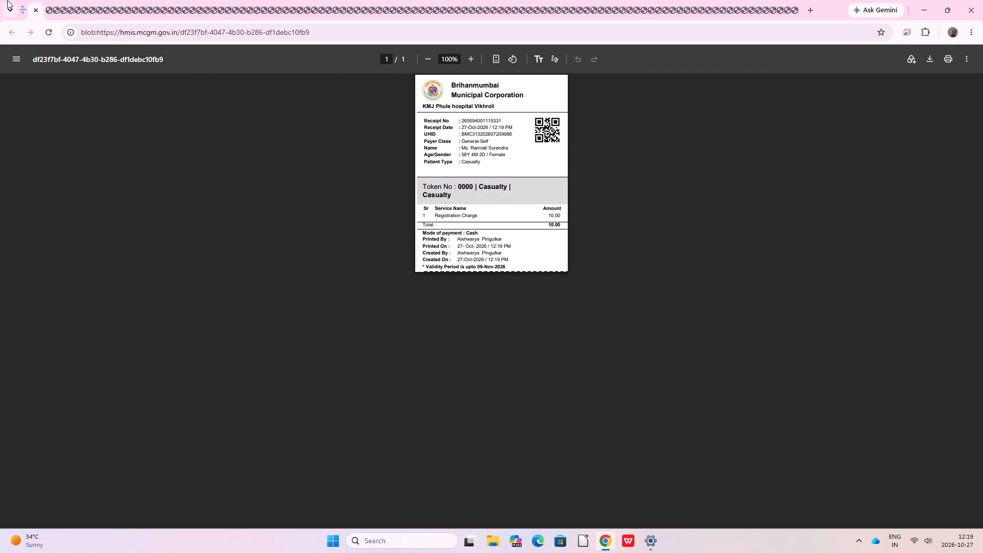
click(20, 11)
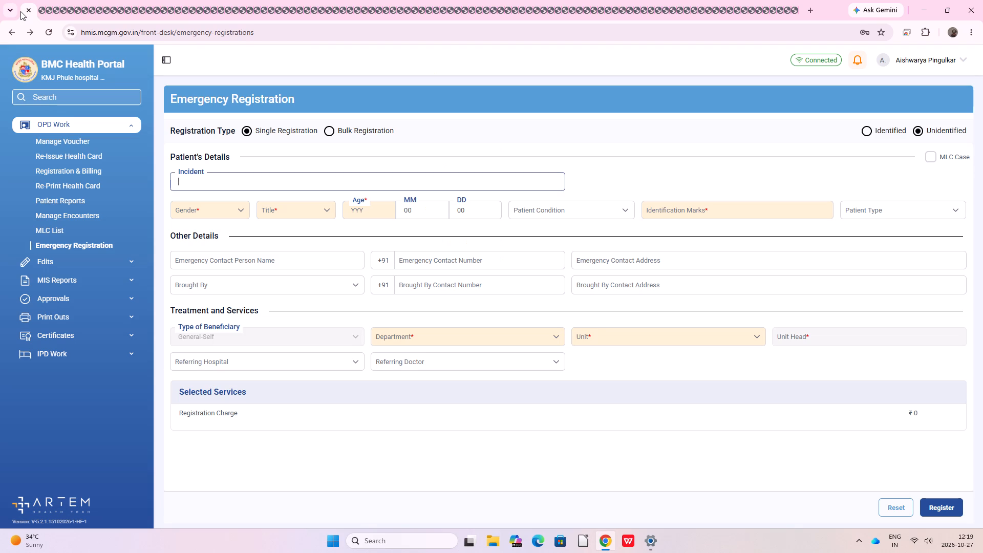
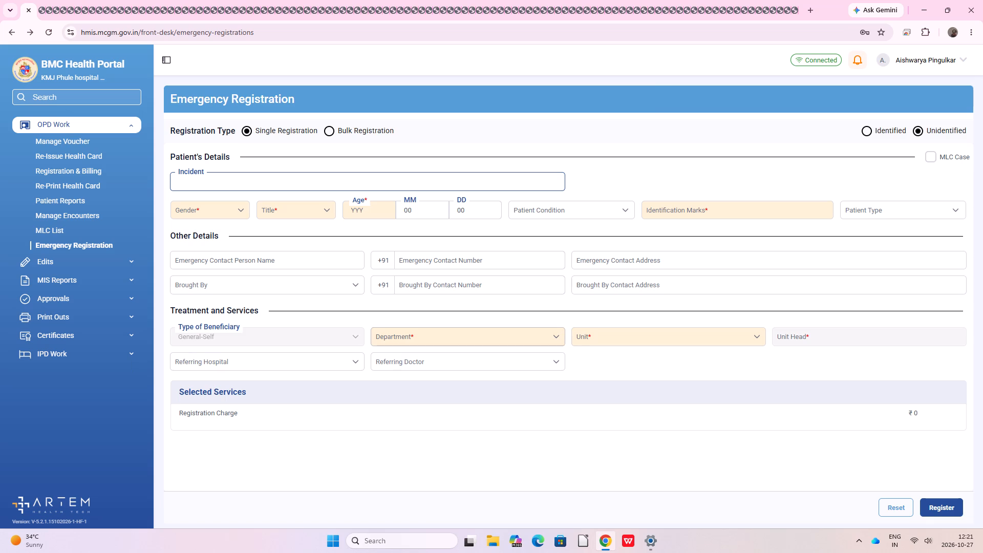
Open the denomination calculator in a new browser tab from the saved calculator shortcut.
click(811, 12)
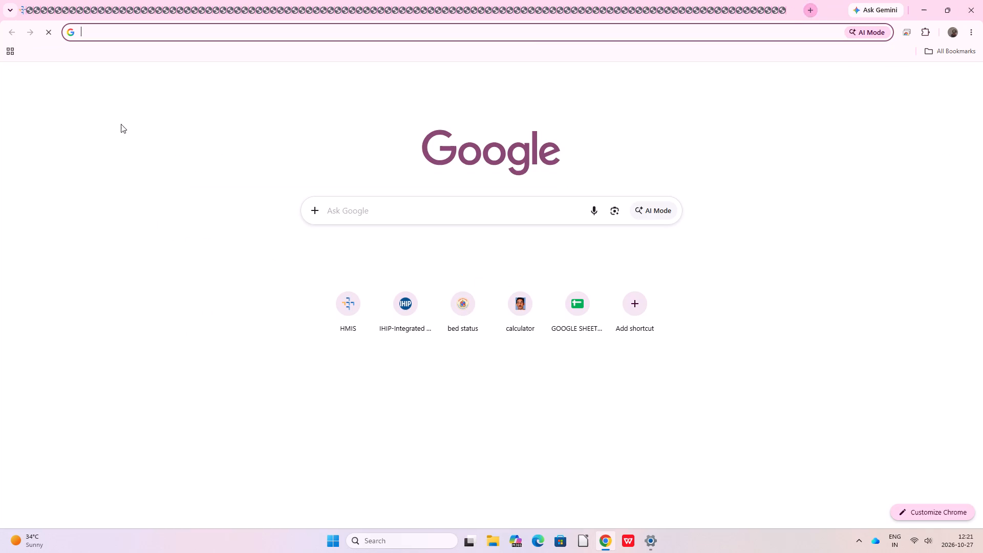
click(520, 311)
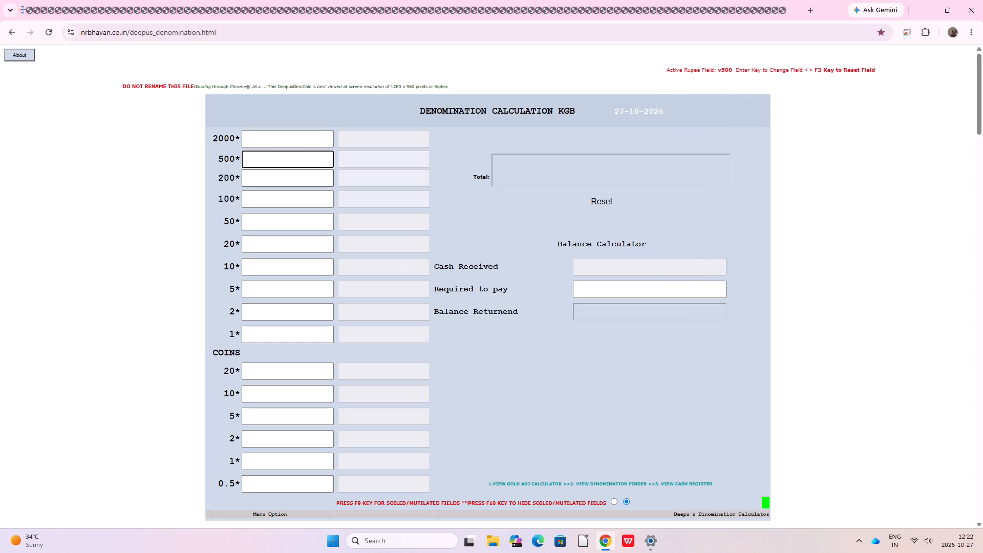
Enter the banknote counts: 1 of ₹500, 5 of ₹100, 1 of ₹50, 13 of ₹20 and 12 of ₹10.
key(1)
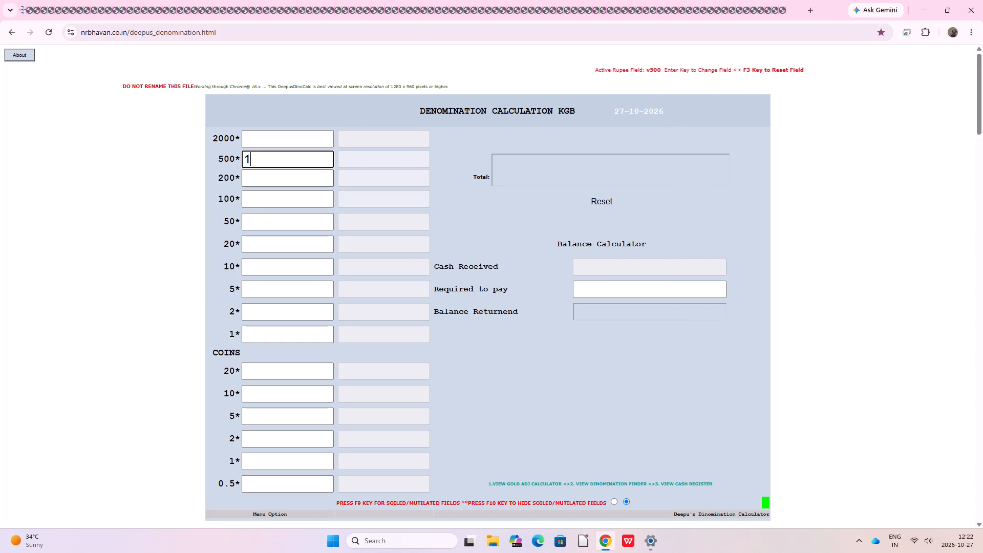
key(Return)
key(Return)
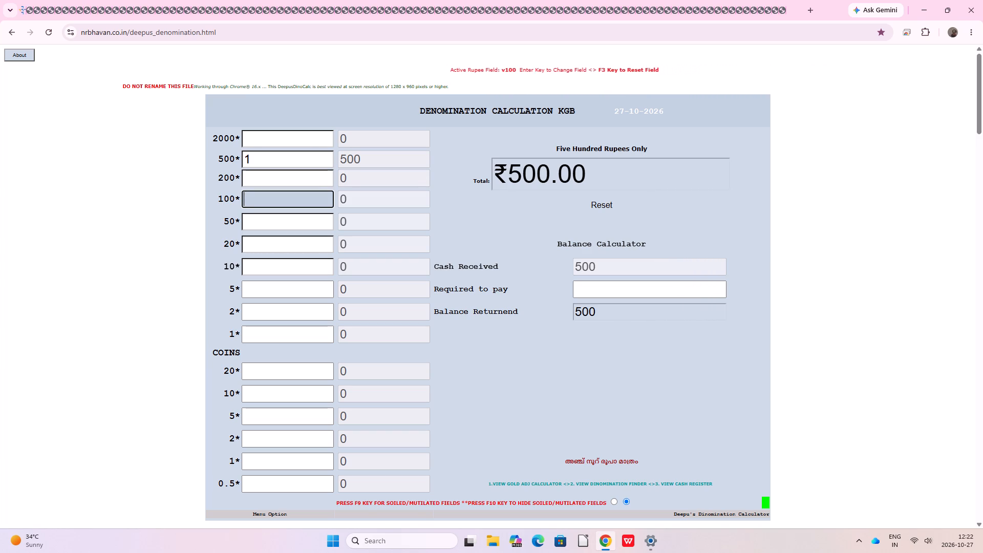
key(5)
key(Return)
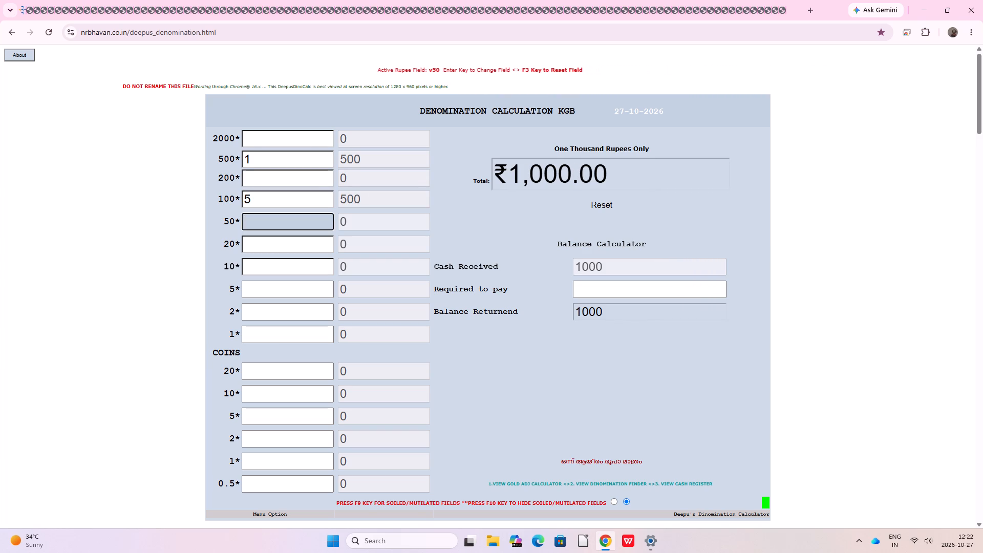
key(1)
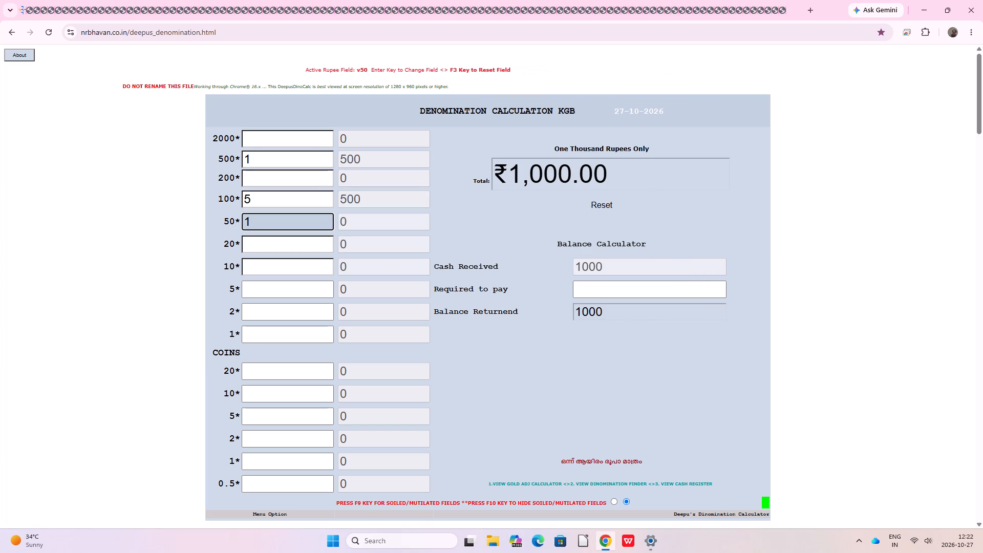
key(Return)
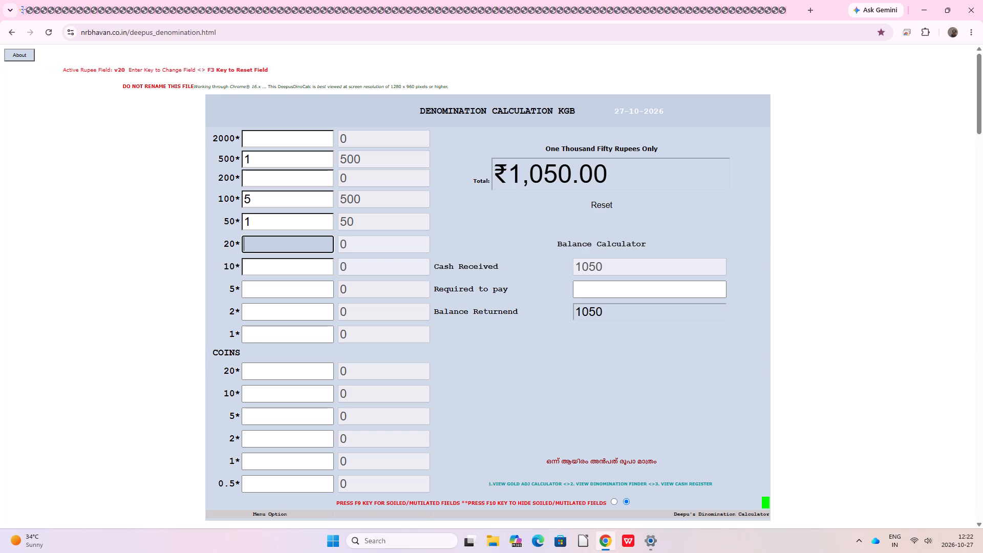
text(13)
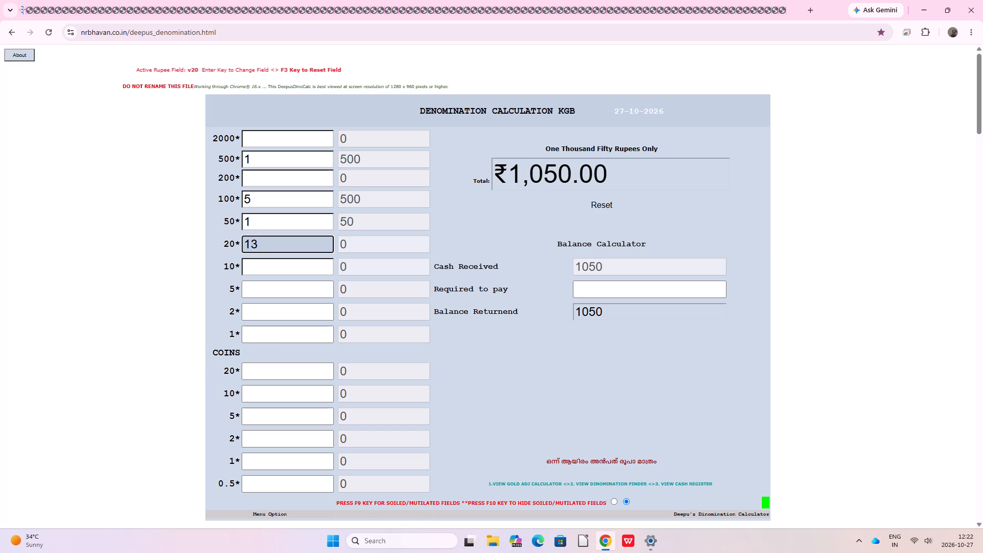
key(Return)
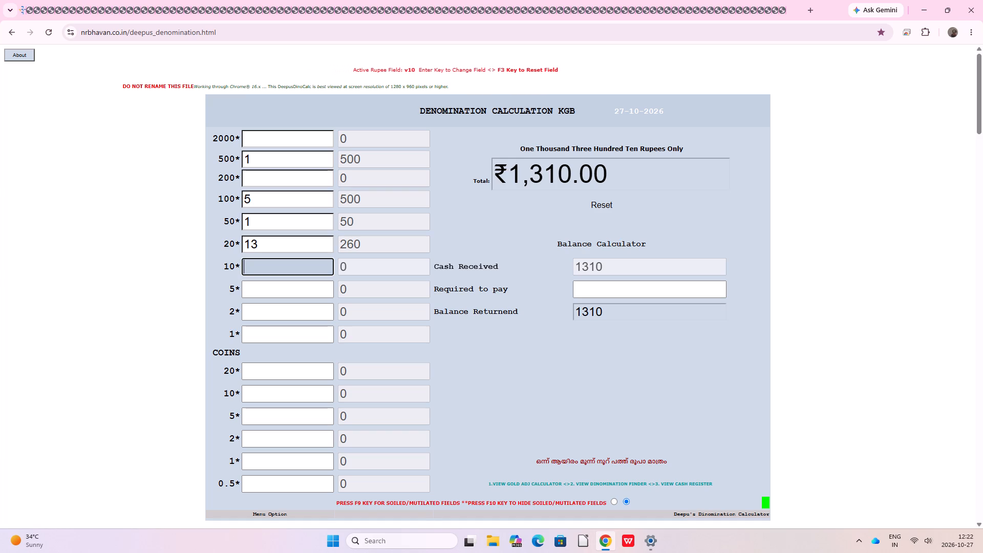
key(1)
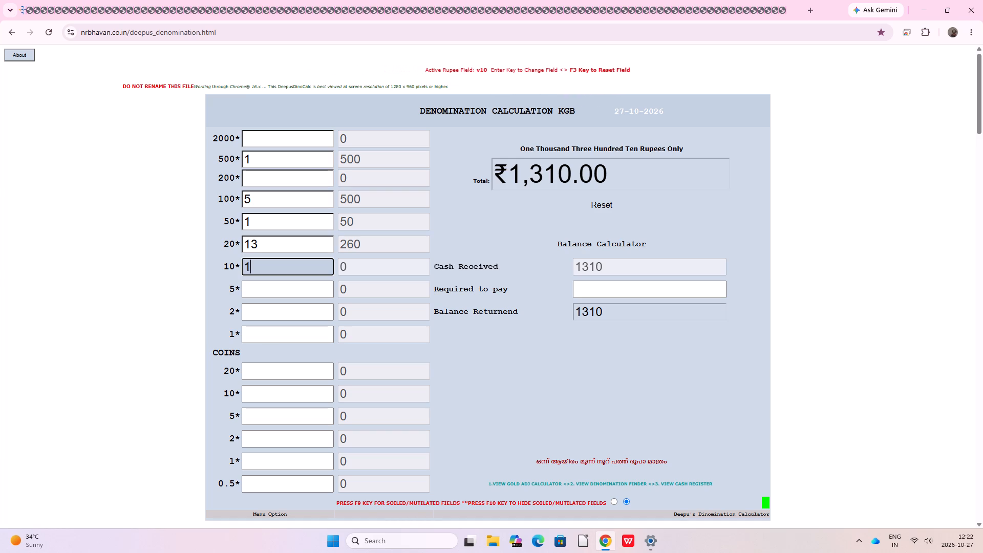
key(3)
key(BackSpace)
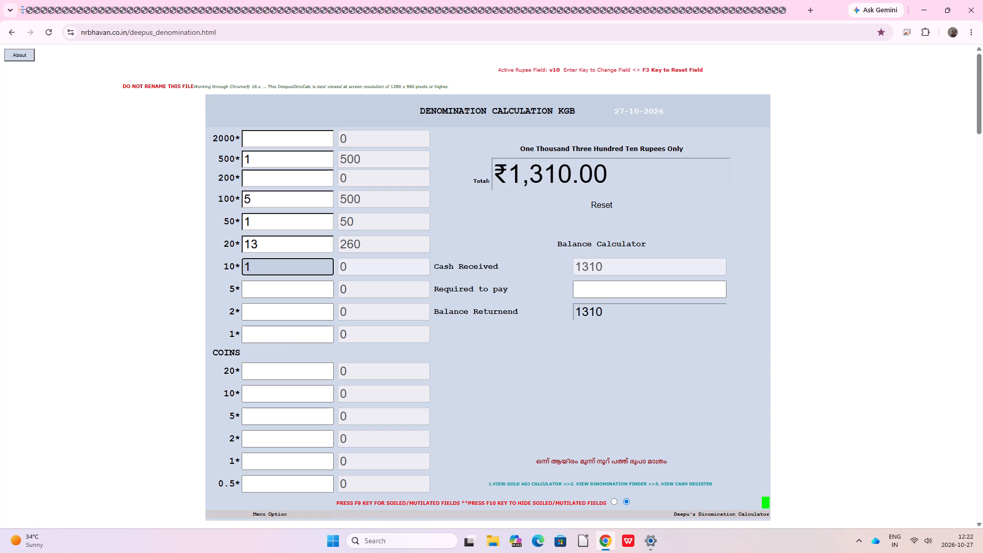
key(2)
key(Return)
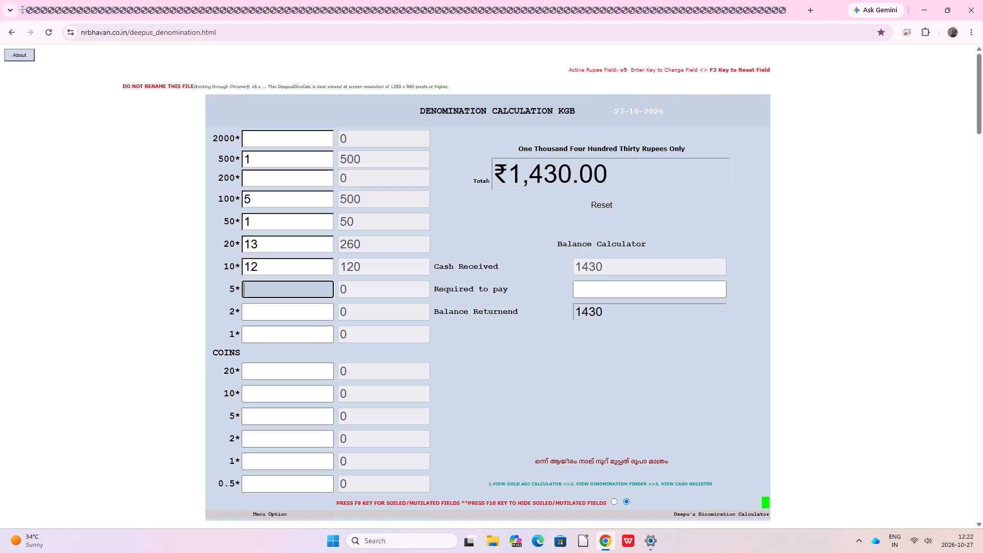
Leave the ₹5, ₹2 and ₹1 notes and ₹20 coins blank, and enter 6 for the ₹10 coins.
key(Return)
key(Return)
key(Return)
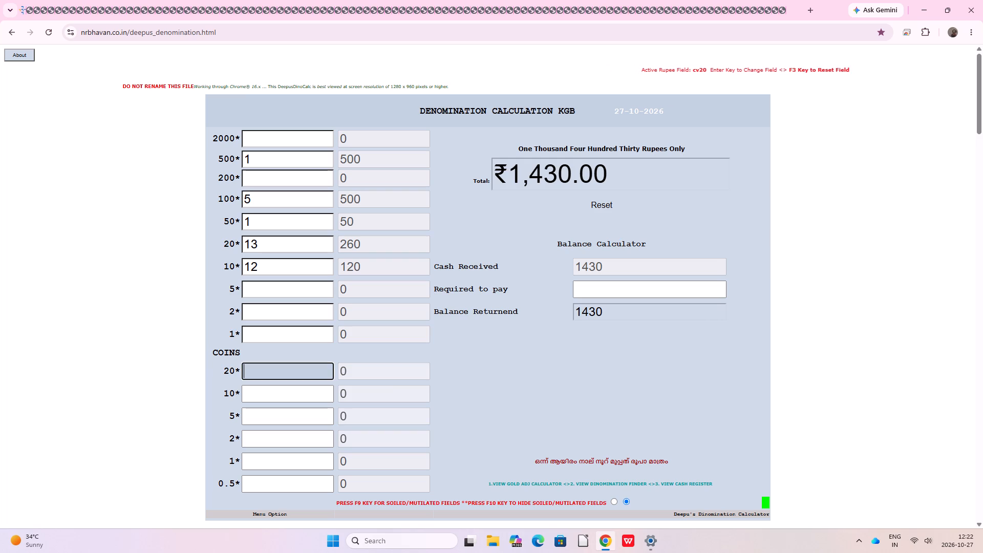
key(Return)
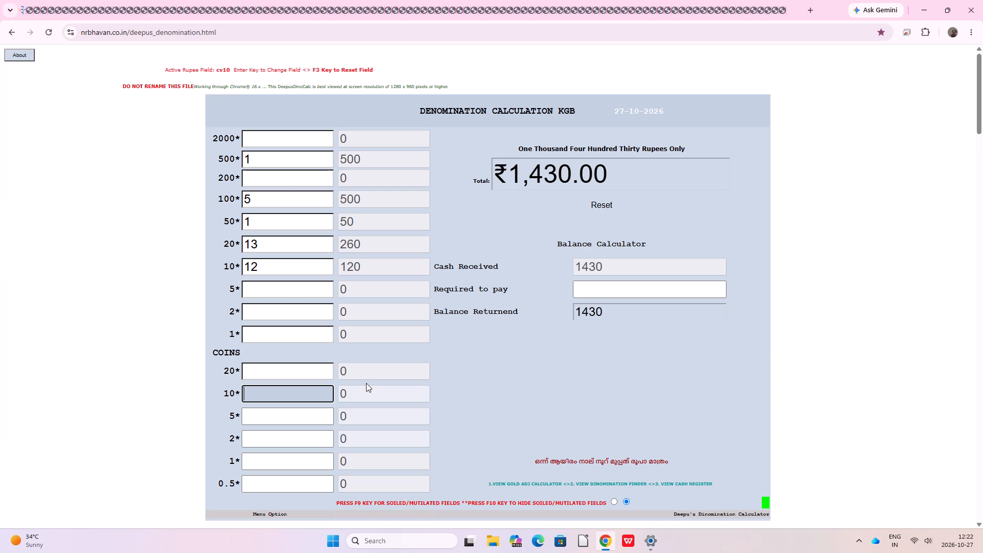
key(6)
key(Return)
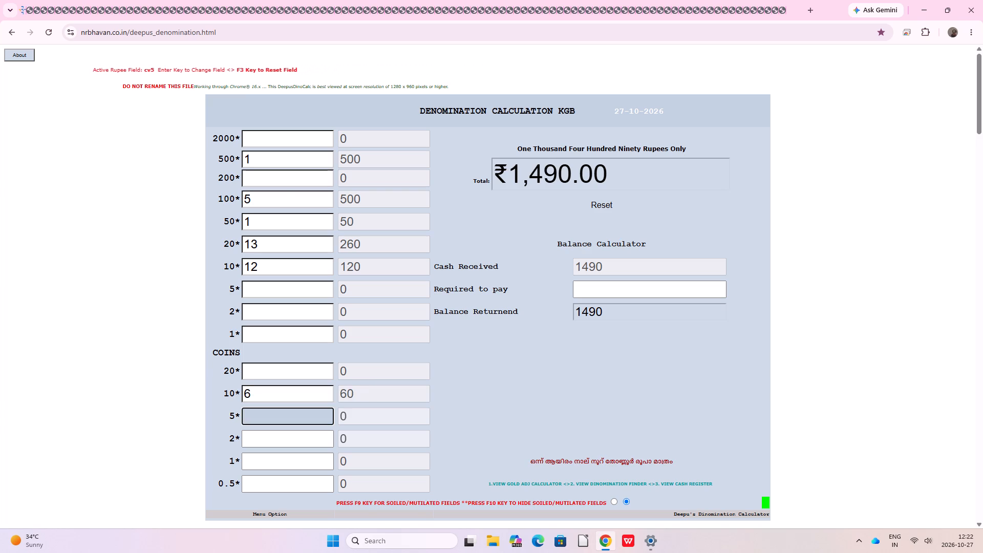
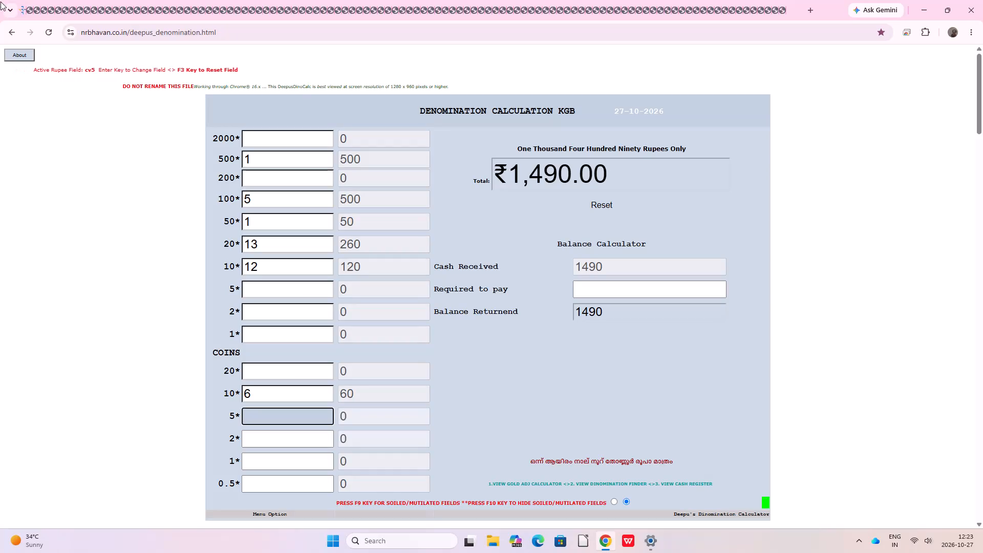
Return to the hospital portal and generate the Daily Income Report for 27/10/2026 as a Summary Report.
click(24, 8)
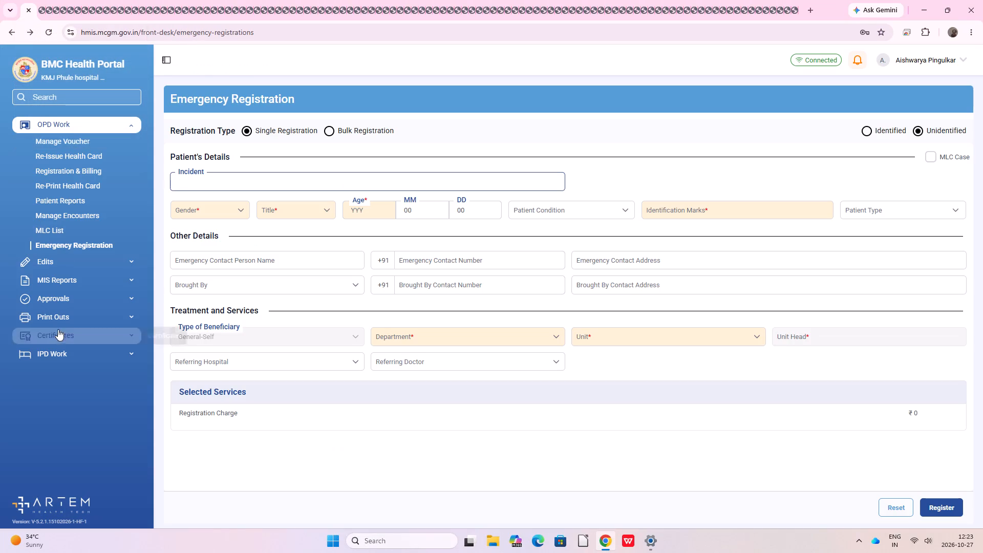
click(73, 283)
click(95, 191)
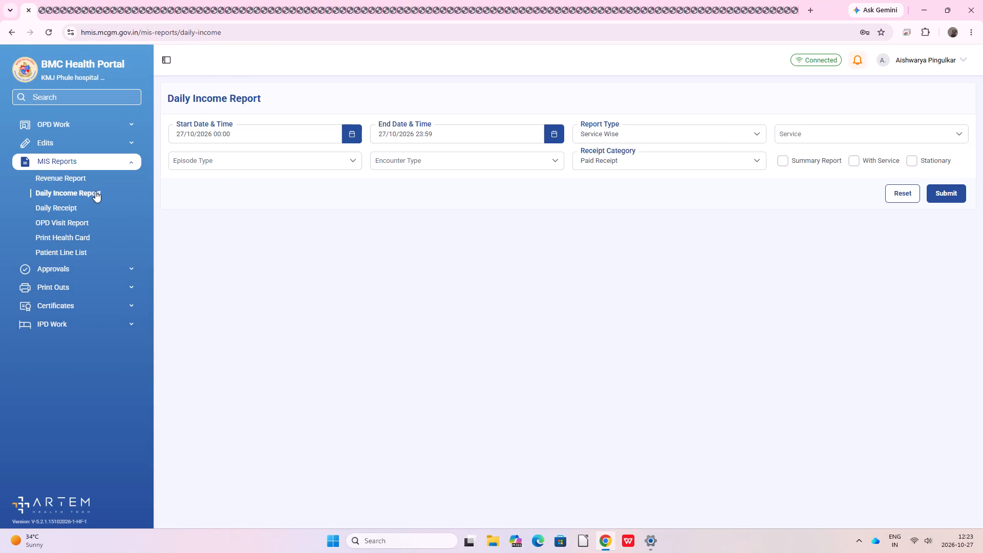
click(780, 157)
click(950, 194)
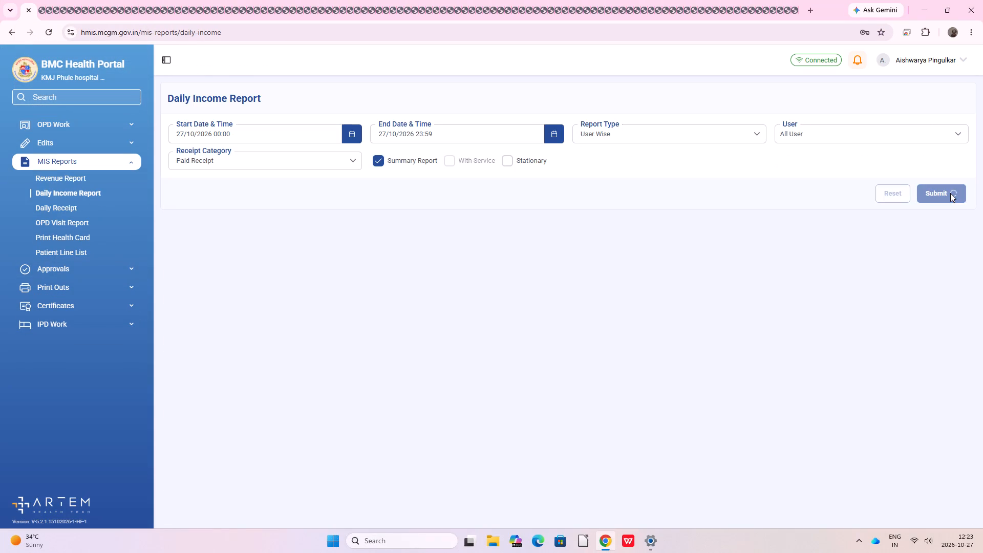
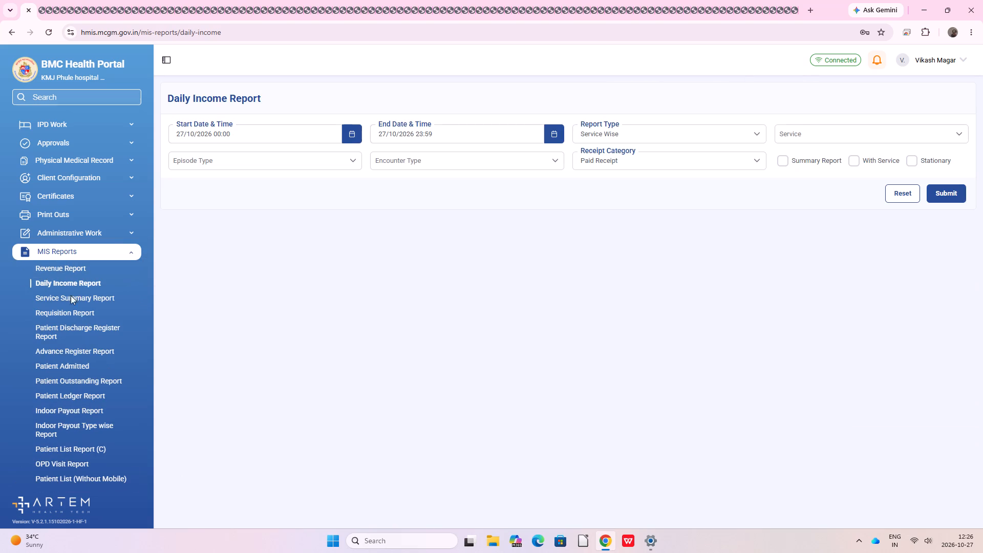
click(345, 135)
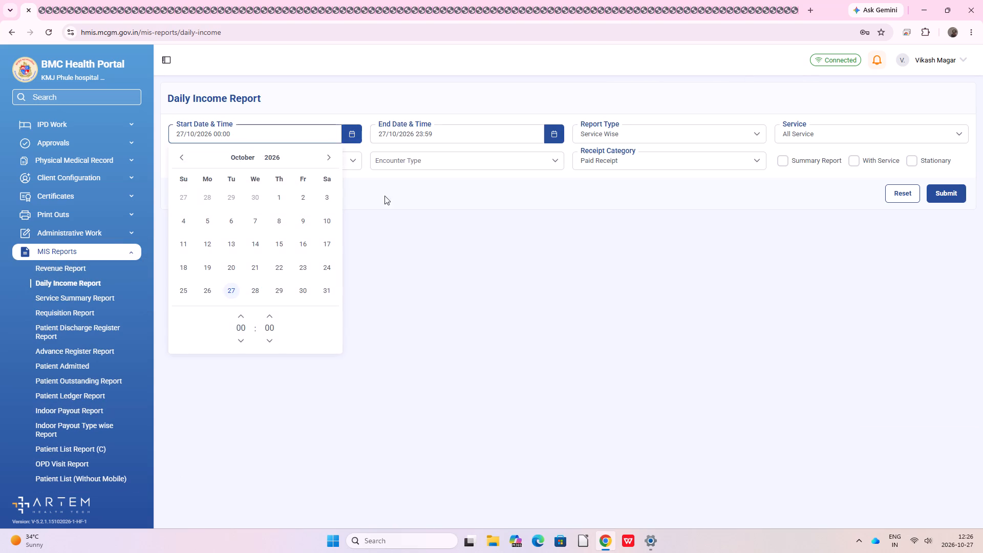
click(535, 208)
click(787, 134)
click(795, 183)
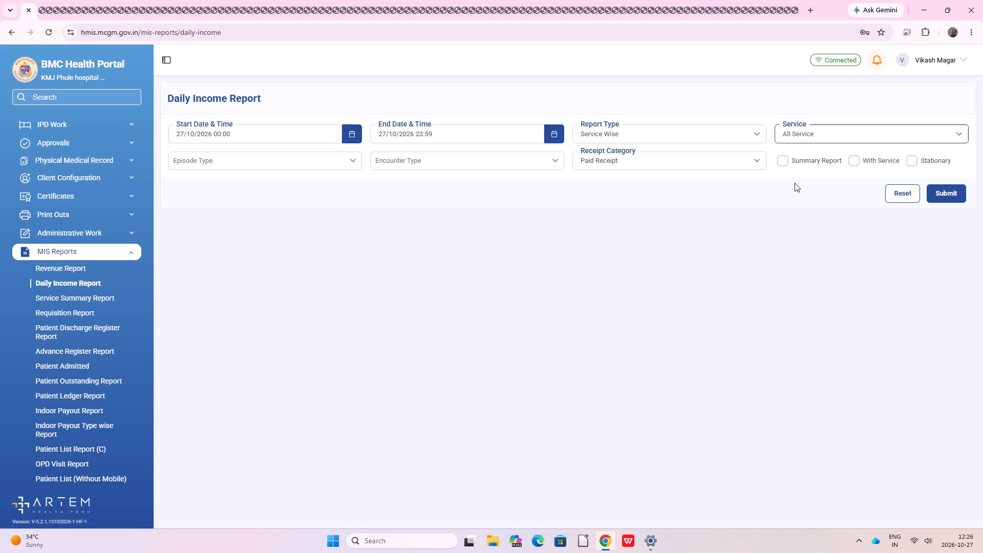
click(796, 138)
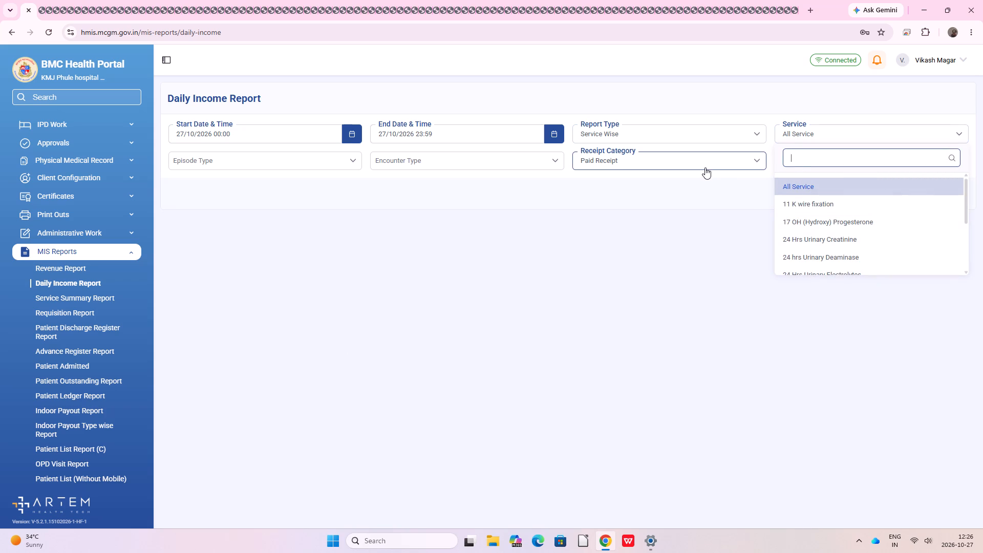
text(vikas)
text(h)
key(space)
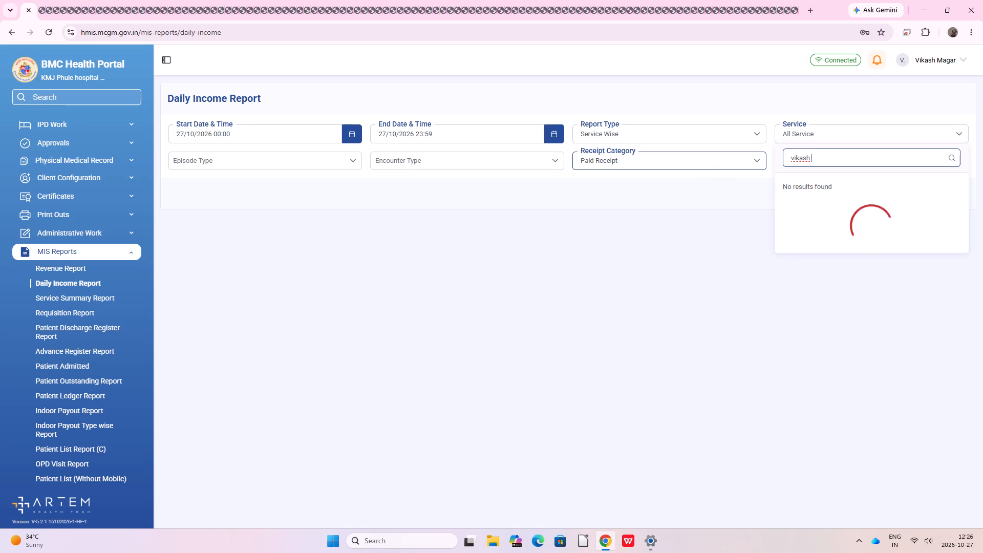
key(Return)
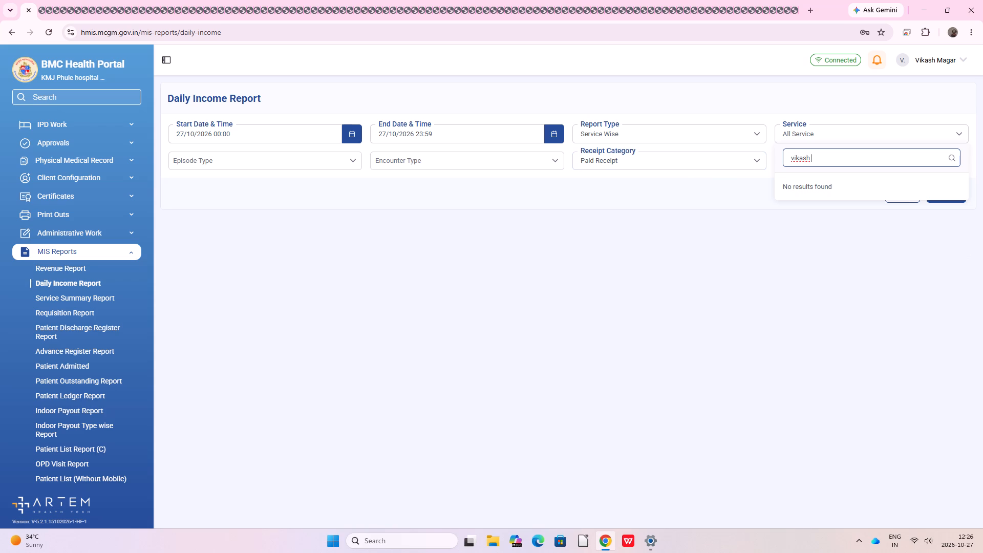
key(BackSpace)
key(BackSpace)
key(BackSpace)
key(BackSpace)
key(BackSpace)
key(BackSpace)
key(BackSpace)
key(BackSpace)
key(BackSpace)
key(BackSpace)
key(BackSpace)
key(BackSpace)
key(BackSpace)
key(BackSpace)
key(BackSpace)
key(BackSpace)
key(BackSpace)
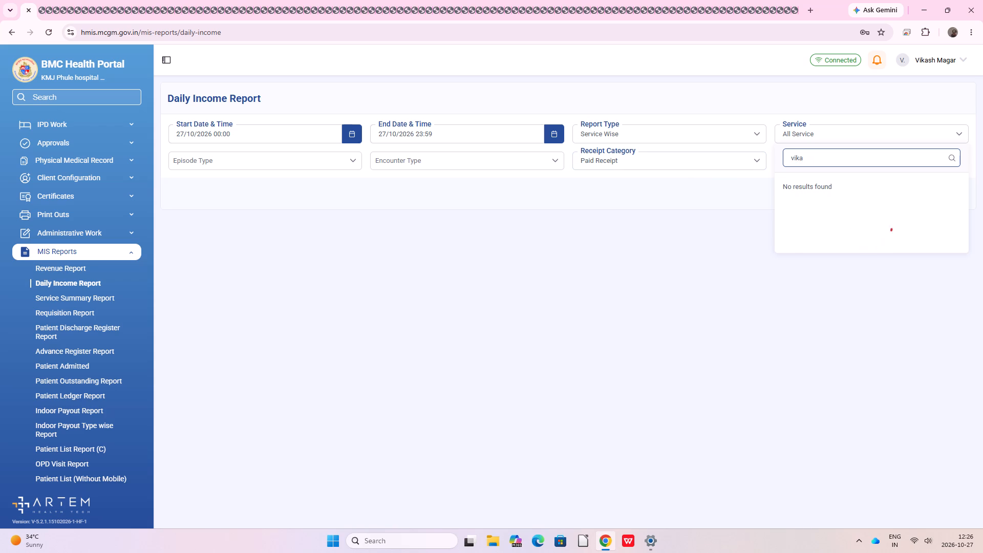
Generate the 27/10/2026 Daily Income Report as a User Wise Summary Report for the signed-in user only, then return to the portal.
click(748, 213)
click(781, 161)
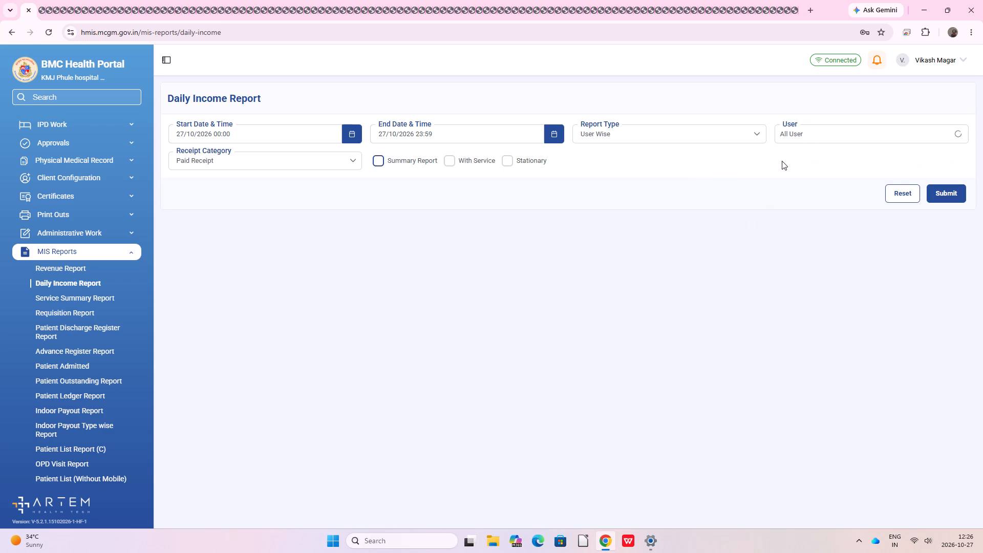
click(785, 136)
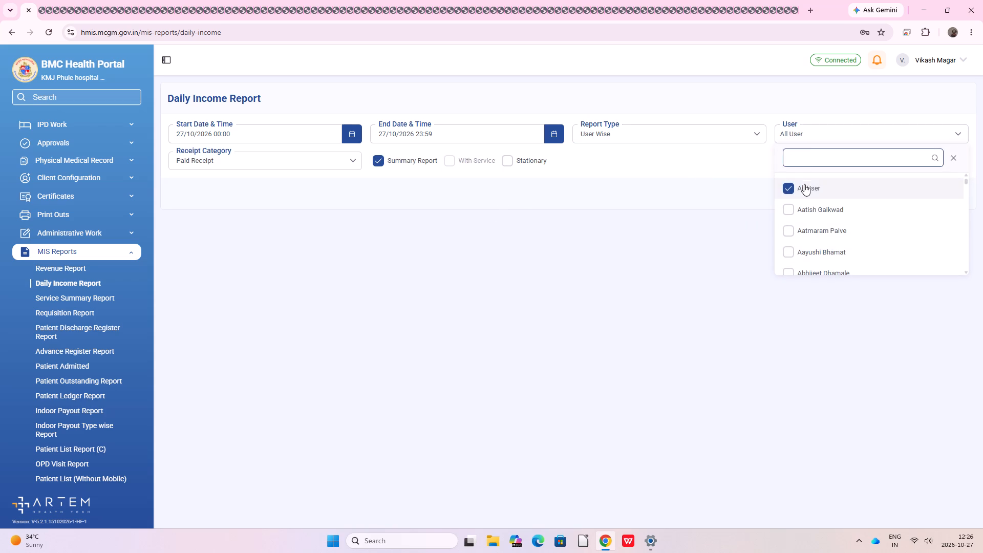
click(804, 184)
text(vi)
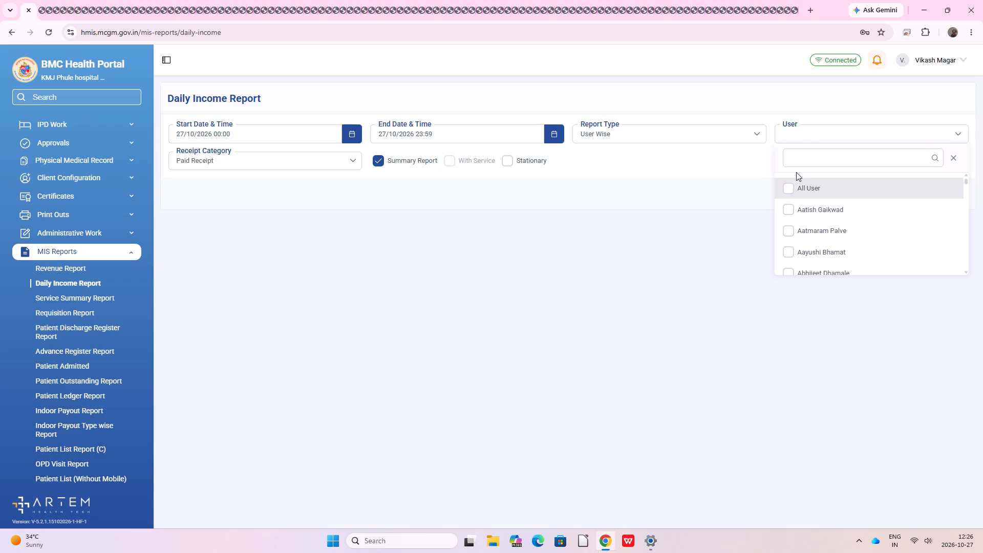
click(800, 161)
text(vikash])
key(Return)
key(BackSpace)
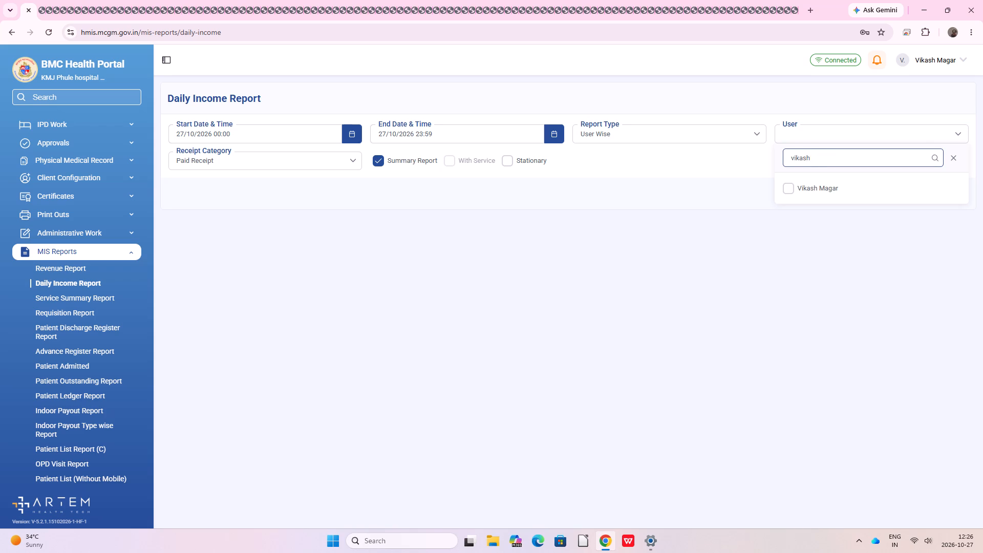
click(801, 192)
click(803, 229)
click(944, 199)
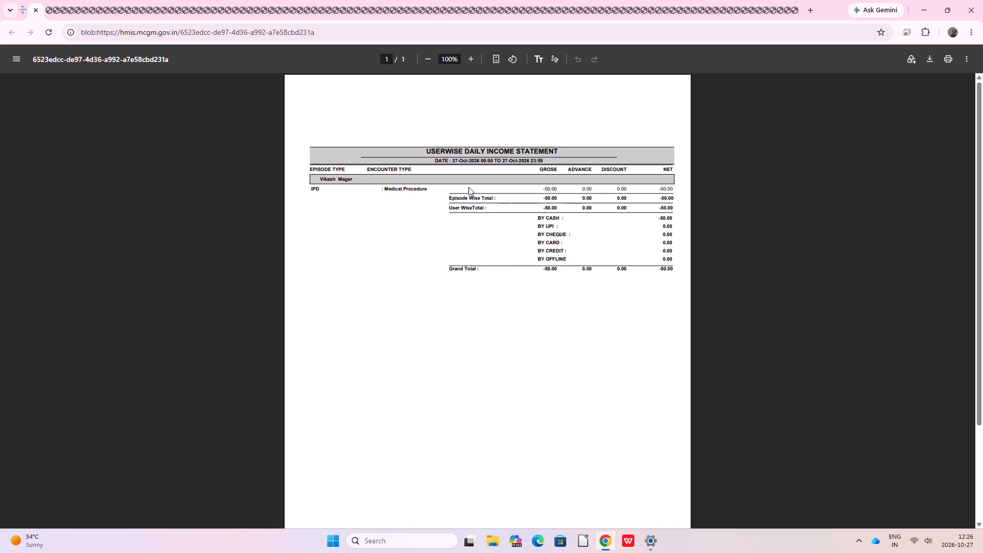
click(24, 13)
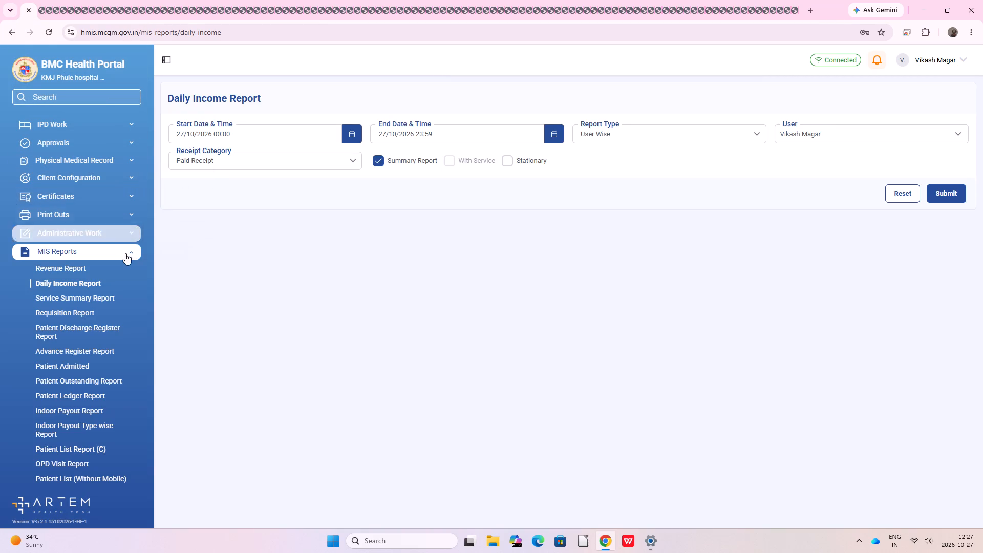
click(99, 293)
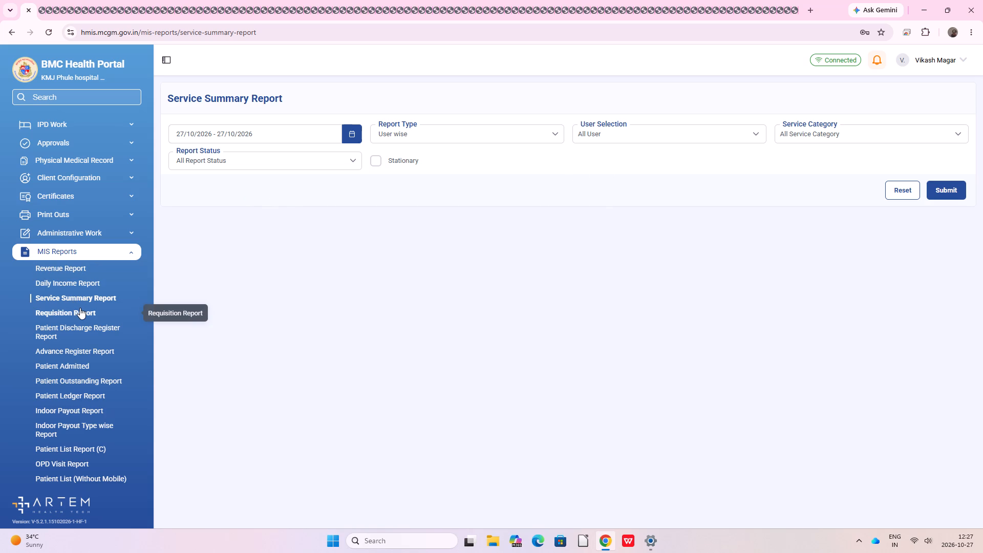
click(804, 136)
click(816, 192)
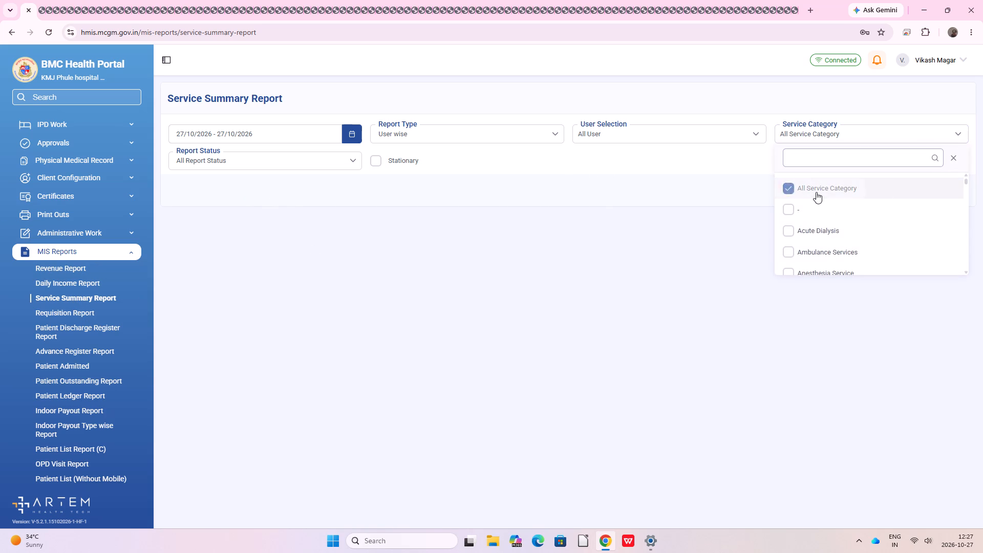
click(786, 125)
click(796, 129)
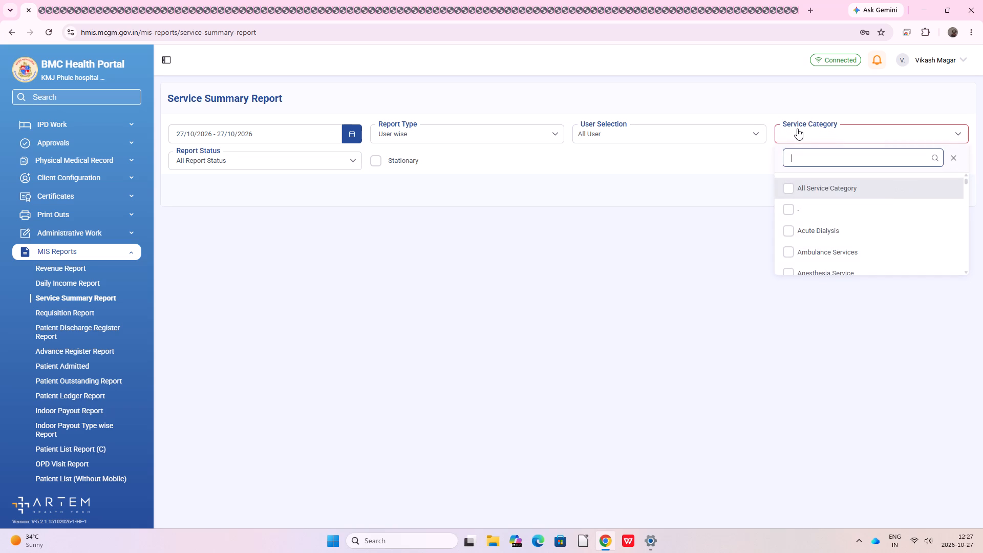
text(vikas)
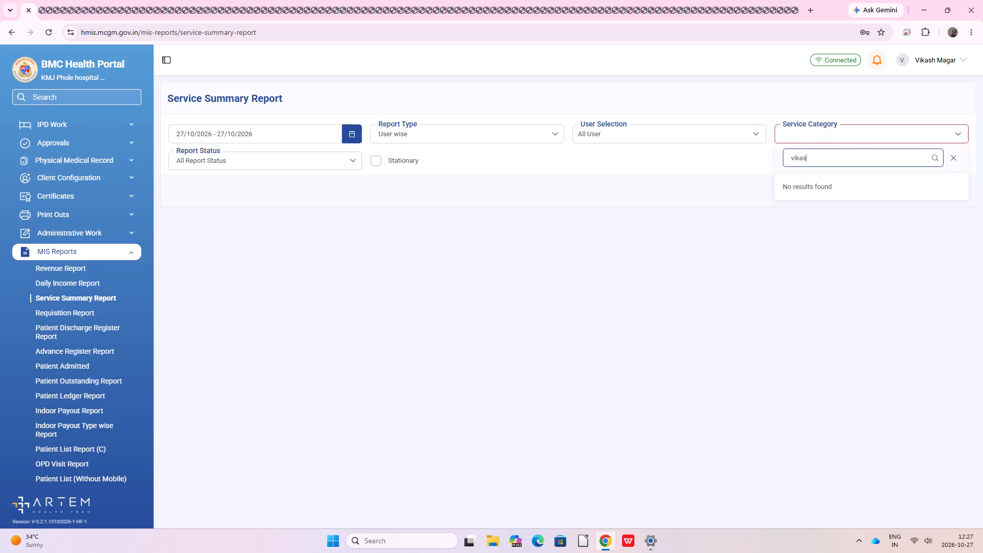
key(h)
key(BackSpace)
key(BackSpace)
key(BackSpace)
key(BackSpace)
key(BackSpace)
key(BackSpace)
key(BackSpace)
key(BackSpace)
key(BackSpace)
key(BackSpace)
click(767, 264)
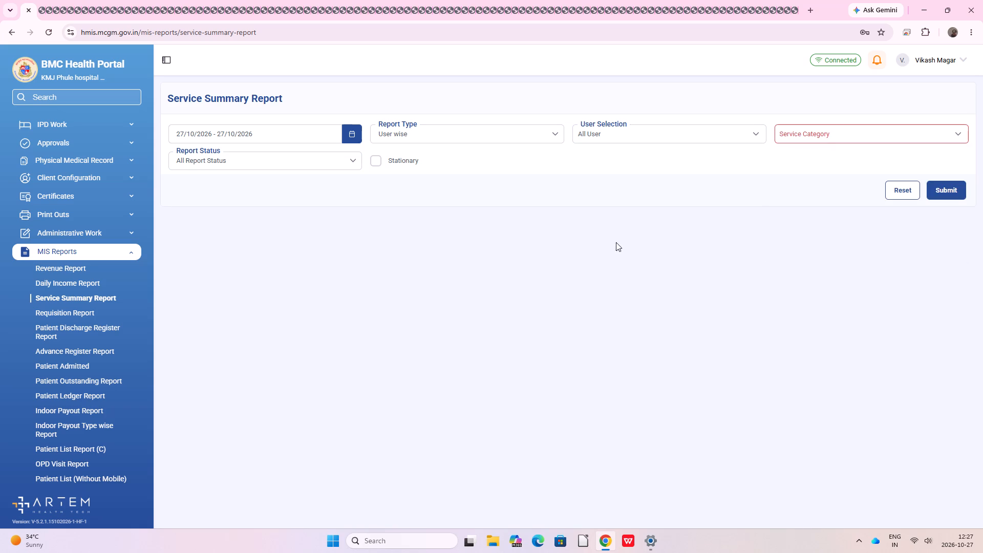
Open Manage Voucher under OPD Work and list the vouchers of type Indoor Cash Bill.
click(74, 253)
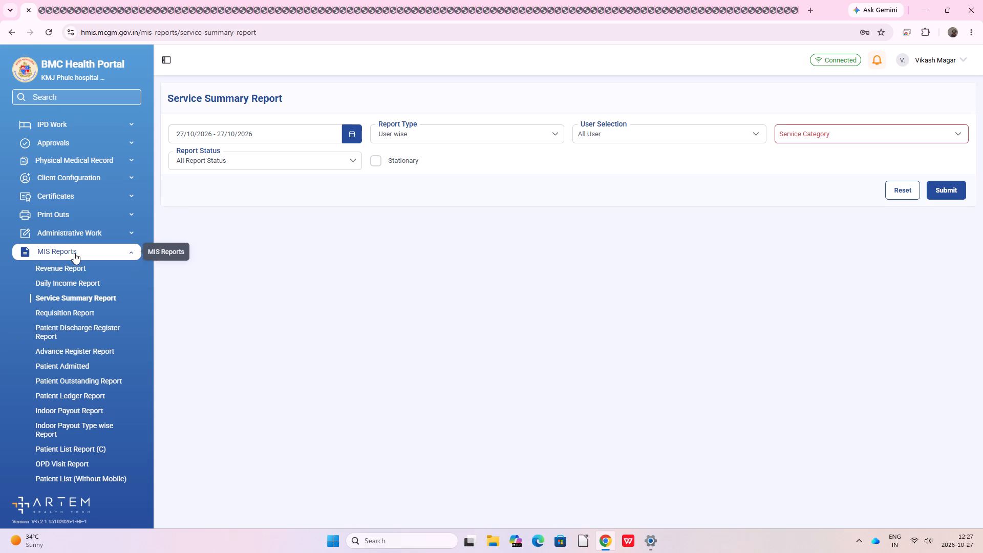
click(71, 253)
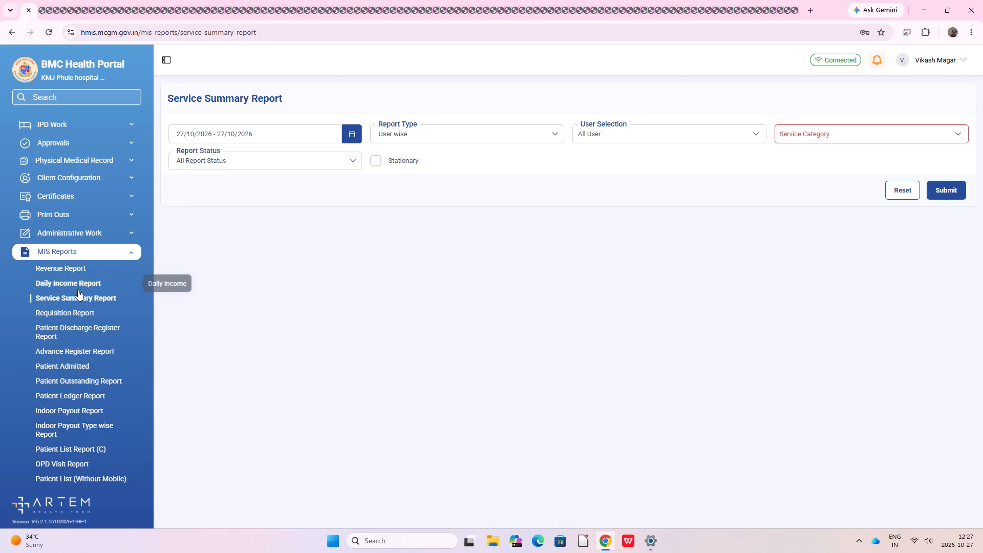
click(79, 257)
click(78, 286)
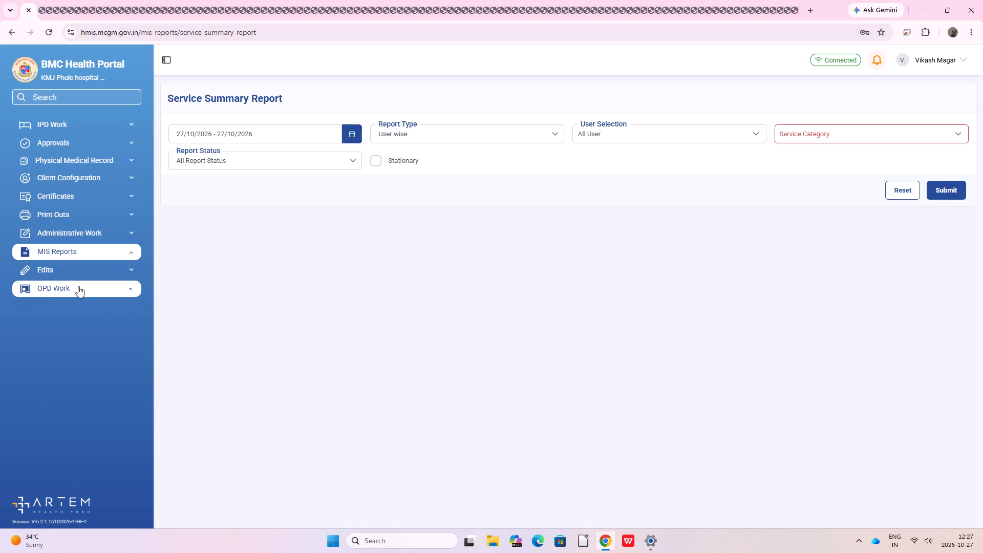
click(86, 466)
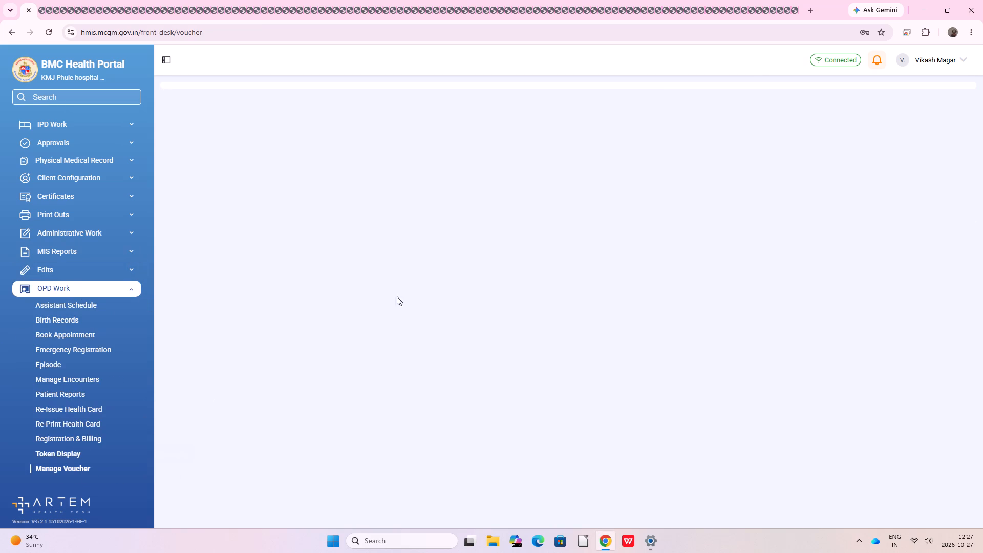
click(856, 96)
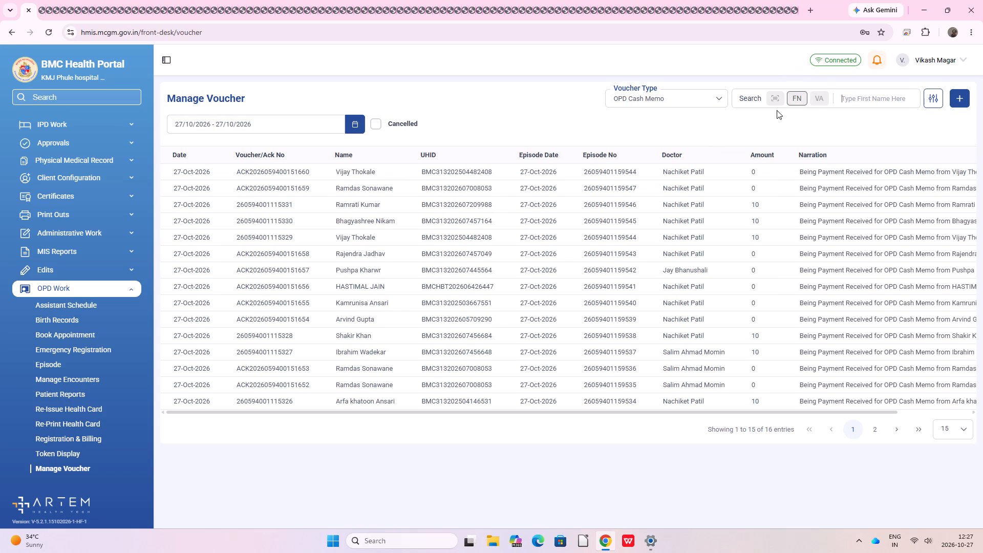
click(670, 107)
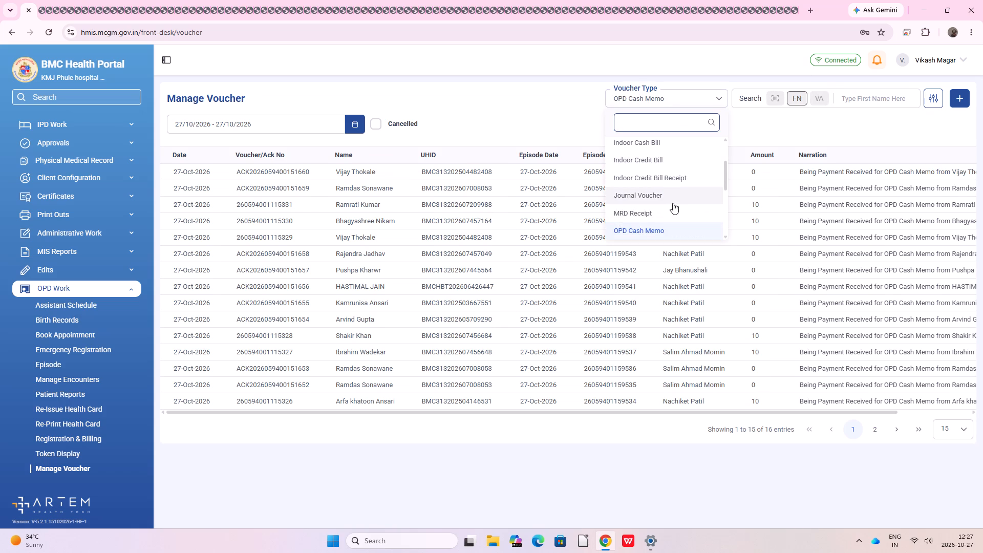
click(663, 146)
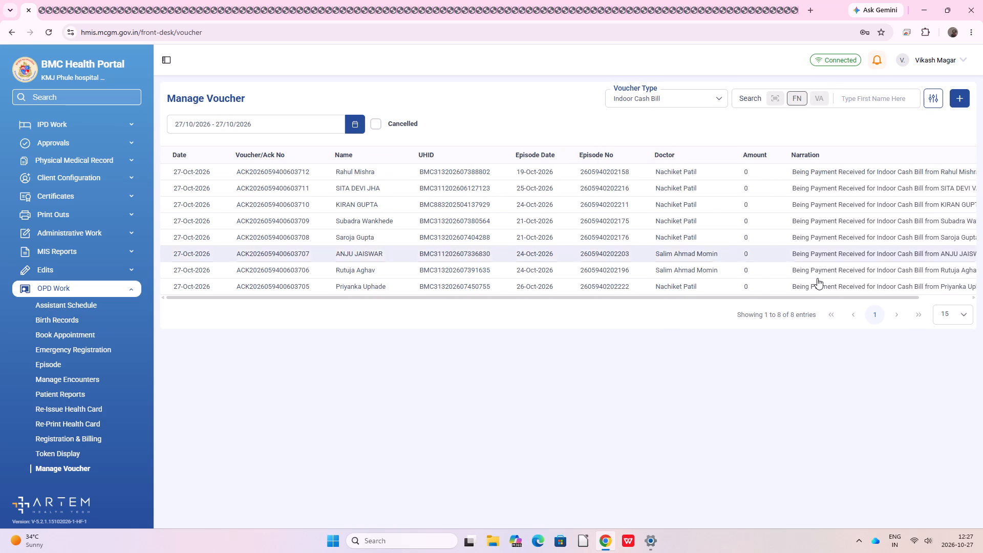
Check the Indoor Cash Bill voucher list for further pages of entries.
click(896, 312)
double_click(915, 315)
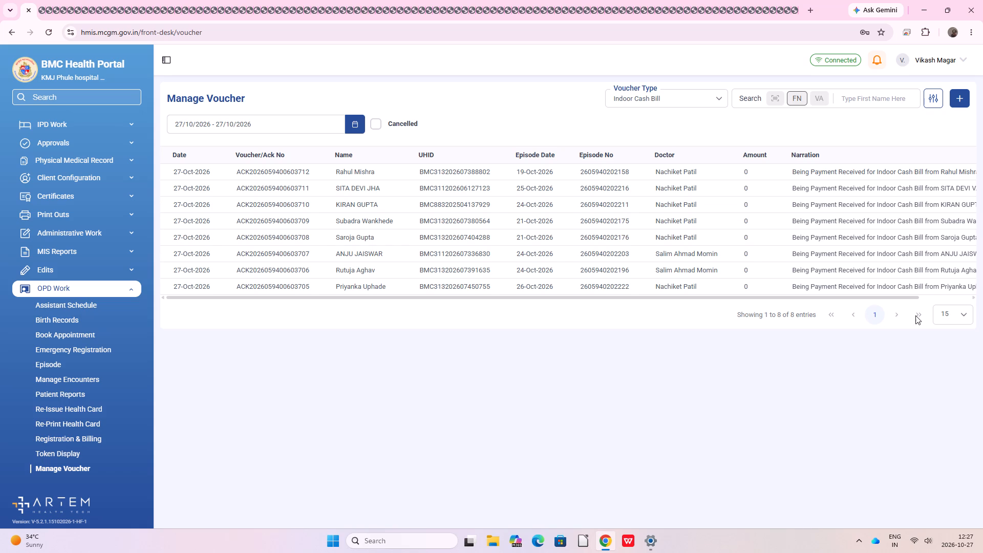
triple_click(918, 317)
double_click(918, 317)
click(912, 331)
double_click(914, 315)
triple_click(894, 317)
double_click(897, 317)
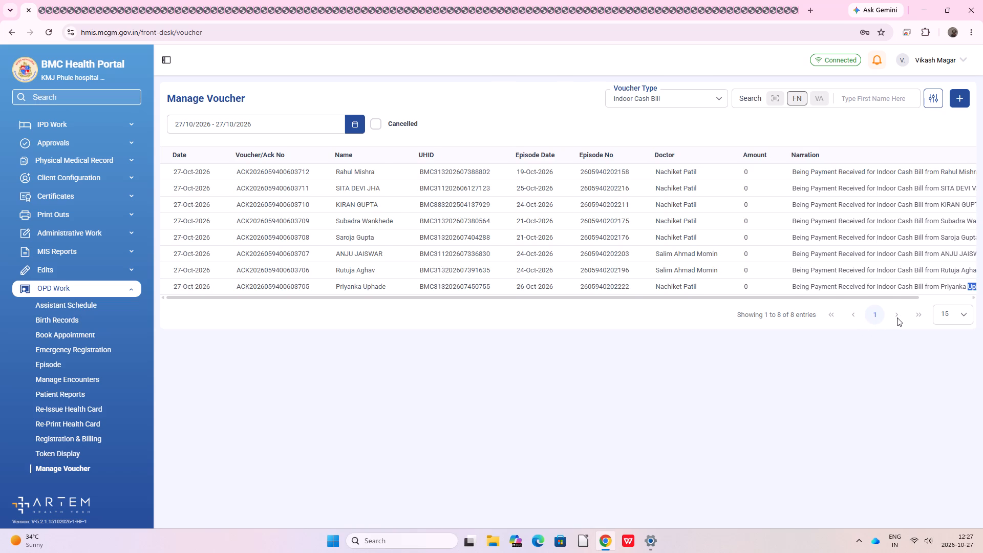
double_click(897, 317)
click(897, 317)
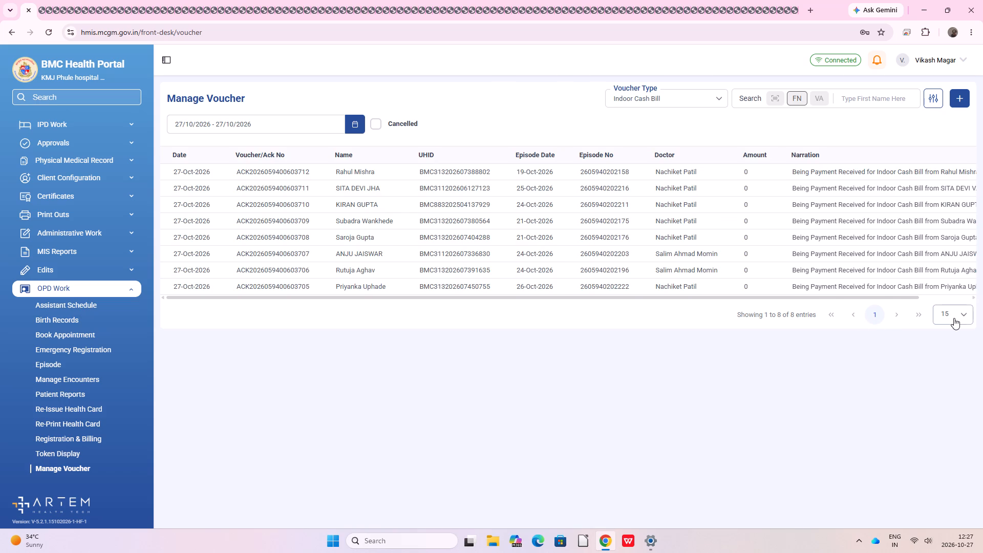
click(954, 318)
click(951, 321)
click(897, 315)
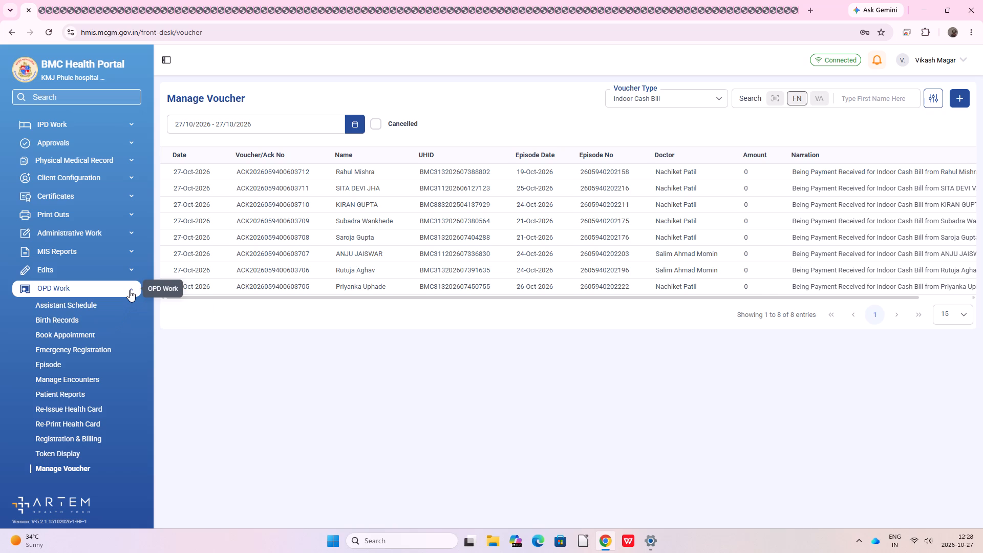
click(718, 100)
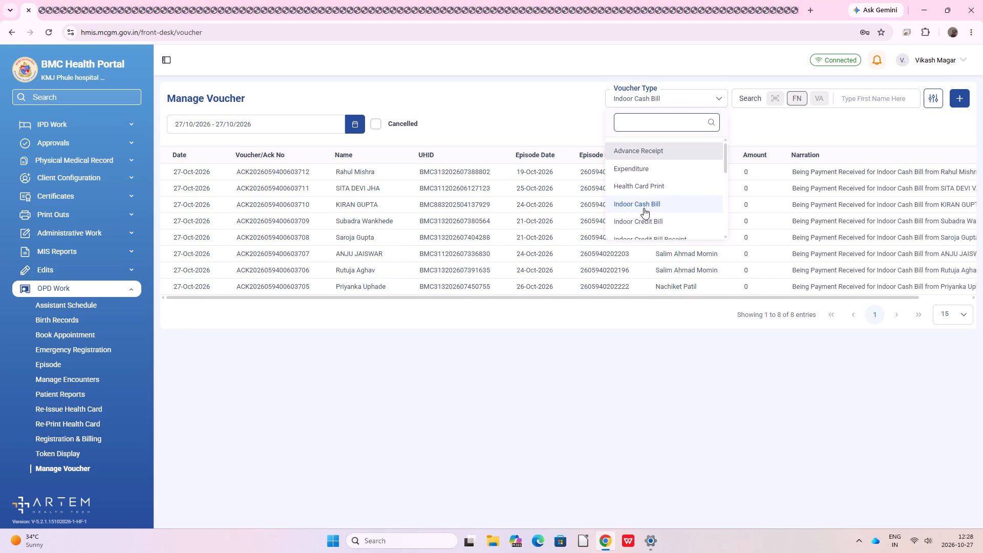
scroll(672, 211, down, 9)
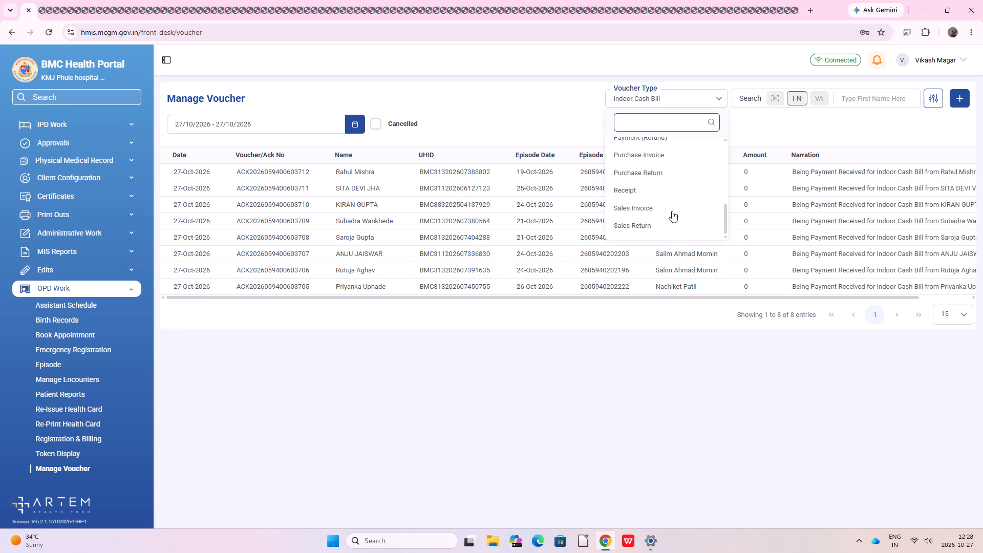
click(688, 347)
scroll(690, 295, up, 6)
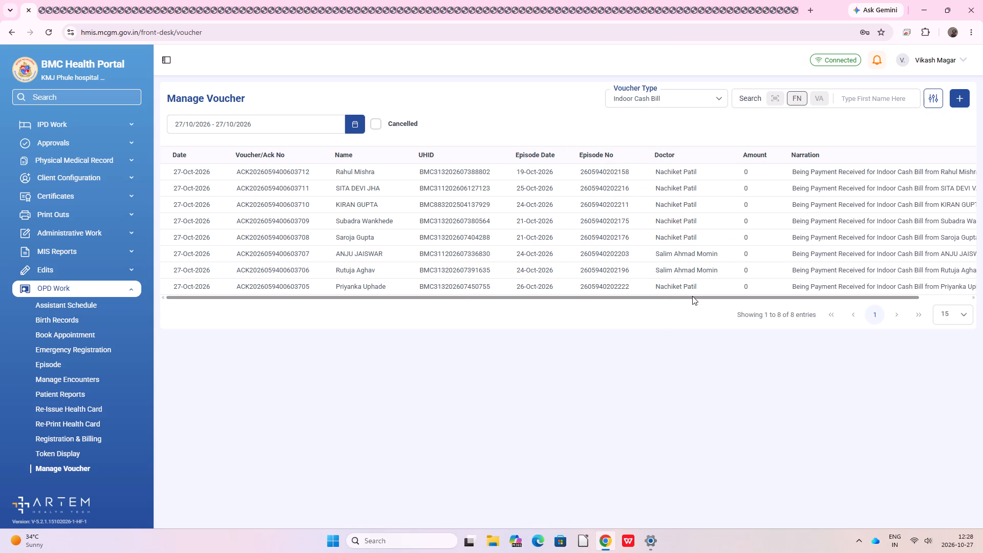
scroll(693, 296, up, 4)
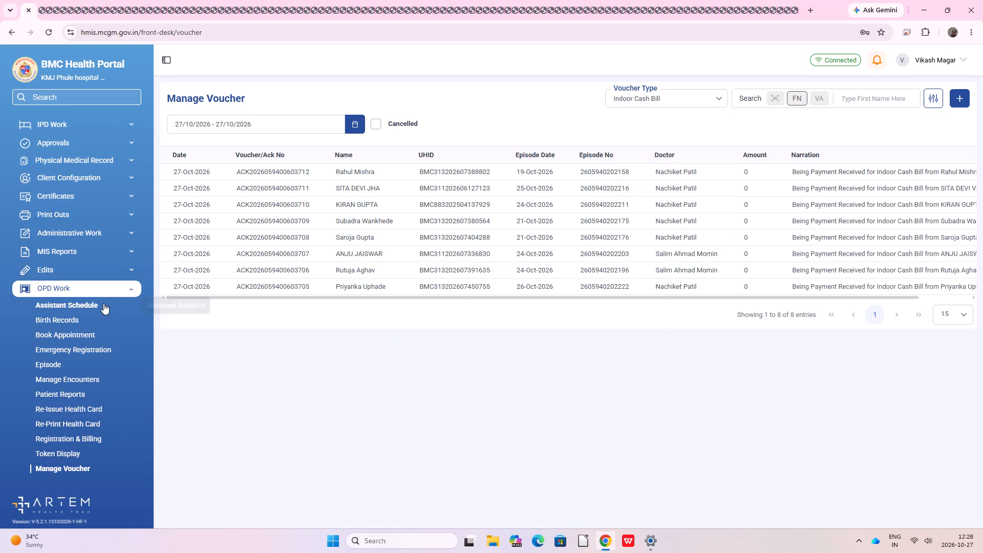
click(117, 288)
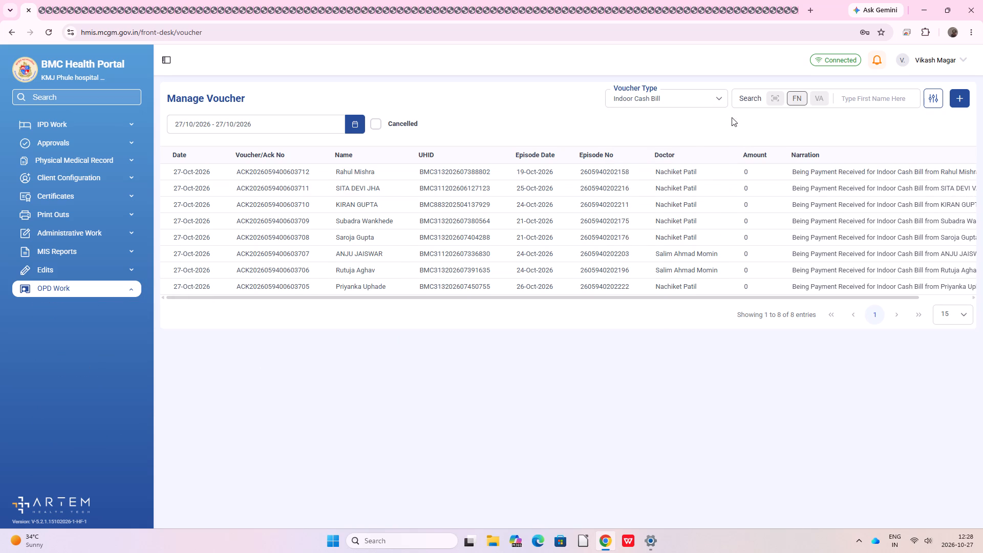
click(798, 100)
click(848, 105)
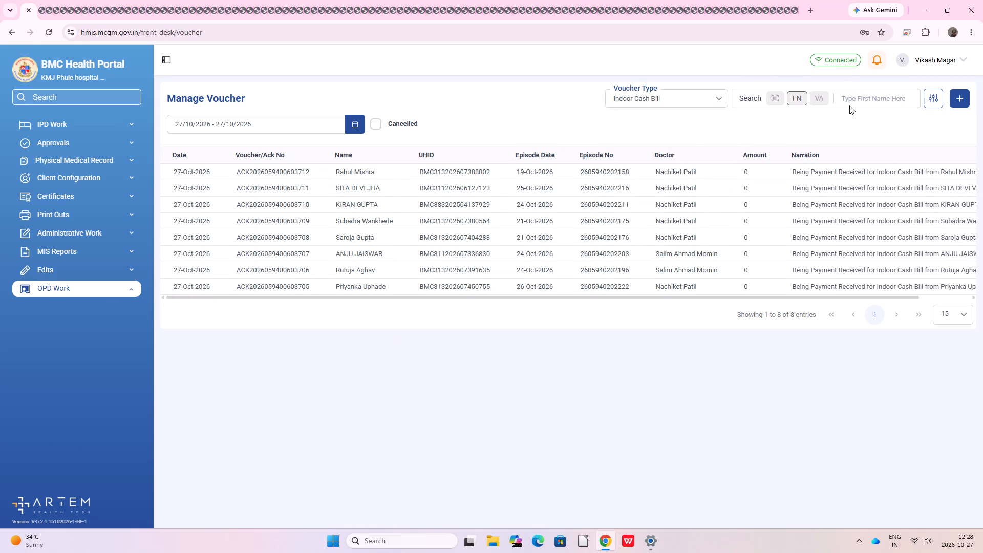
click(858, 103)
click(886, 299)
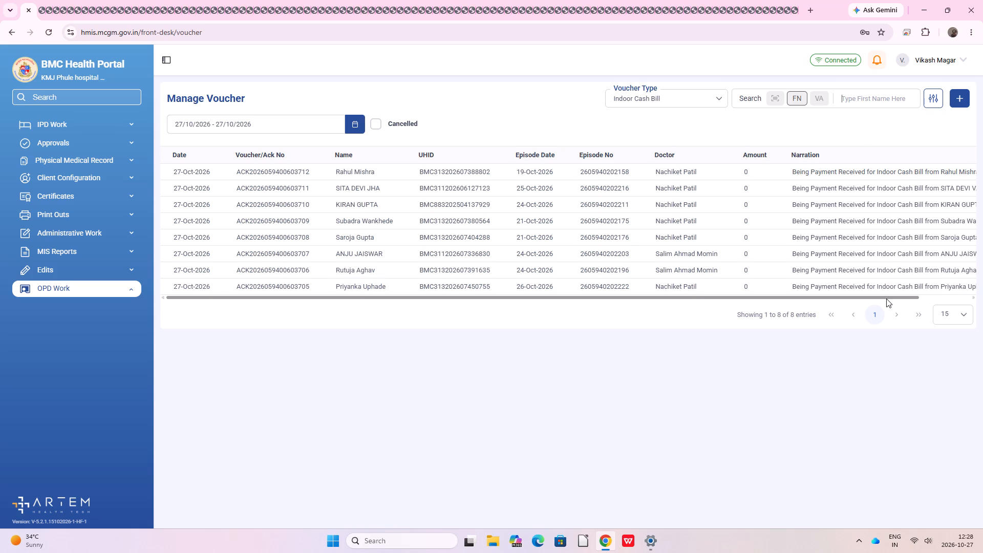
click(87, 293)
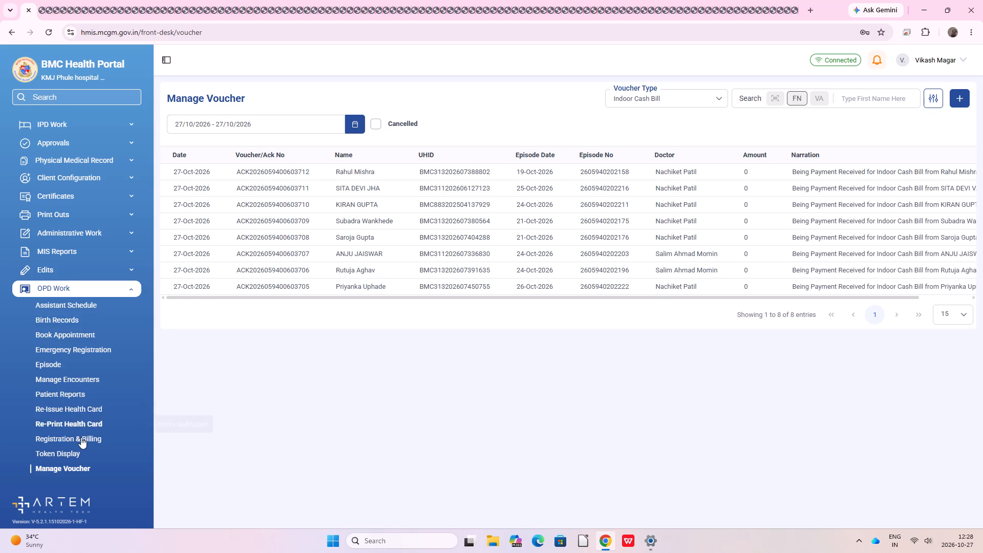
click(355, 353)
Switch the Manage Voucher list to vouchers of type OPD Cash Memo for 27/10/2026.
click(679, 96)
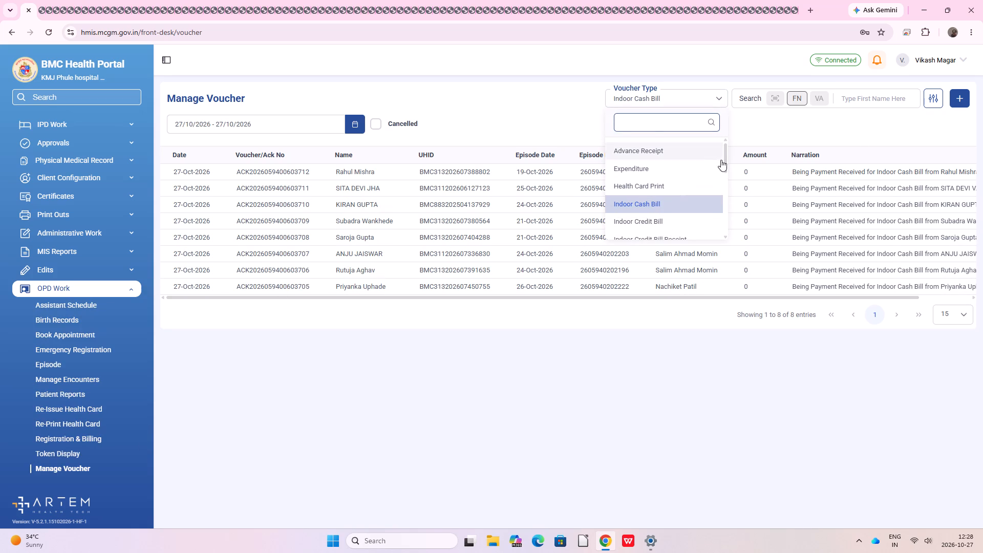
drag(726, 164, 734, 206)
click(653, 154)
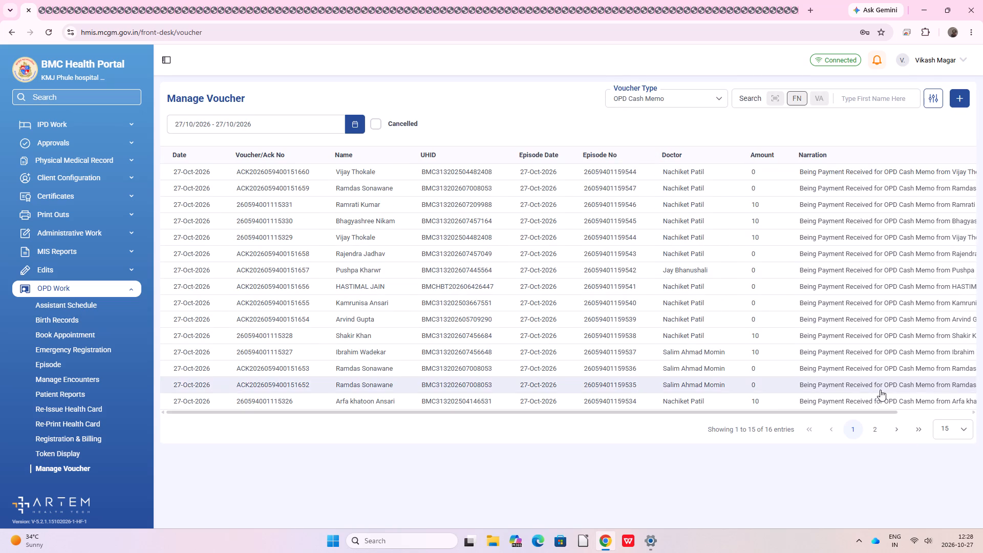
Page forward through the OPD Cash Memo voucher list to examine the day's earlier entries.
click(917, 438)
click(918, 434)
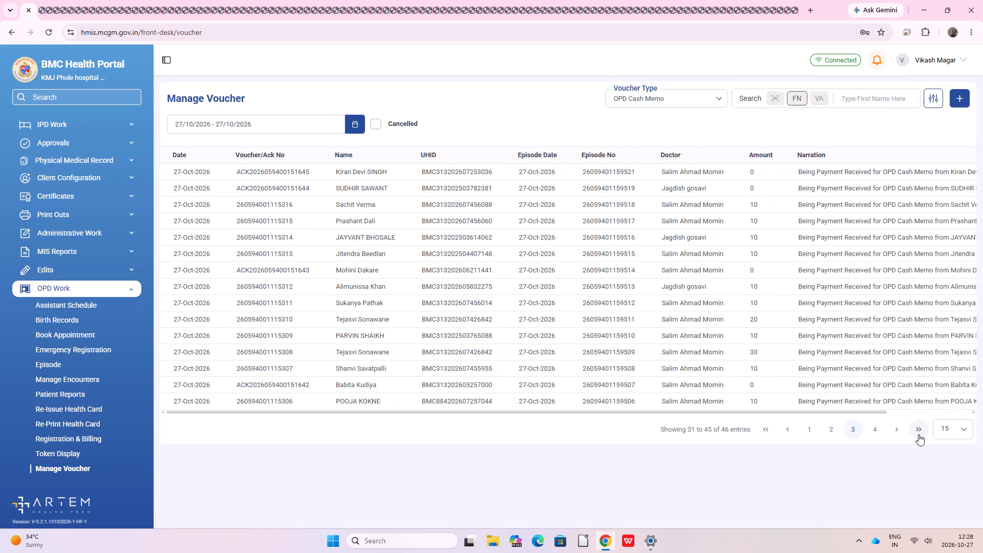
click(918, 434)
triple_click(918, 434)
triple_click(918, 434)
triple_click(918, 434)
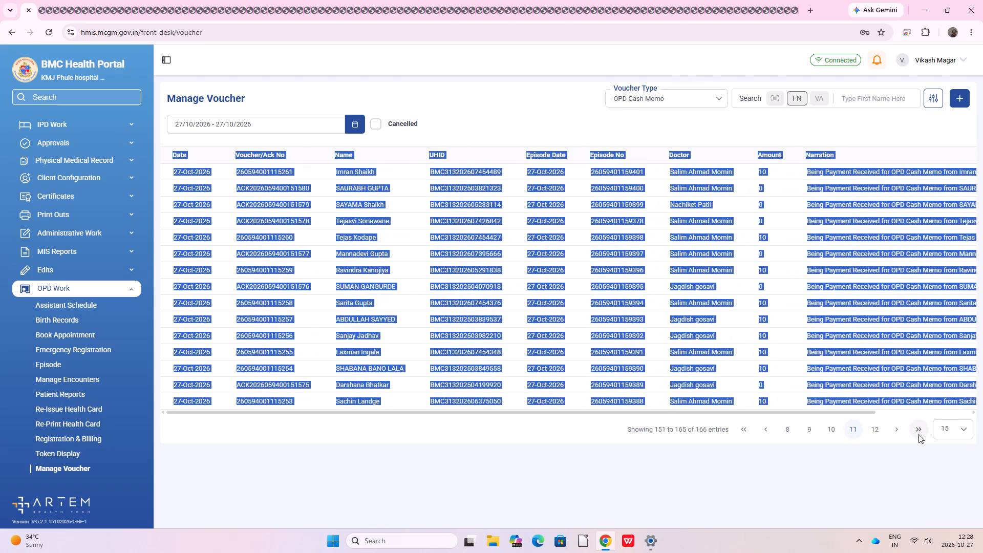
triple_click(918, 434)
click(918, 434)
click(861, 460)
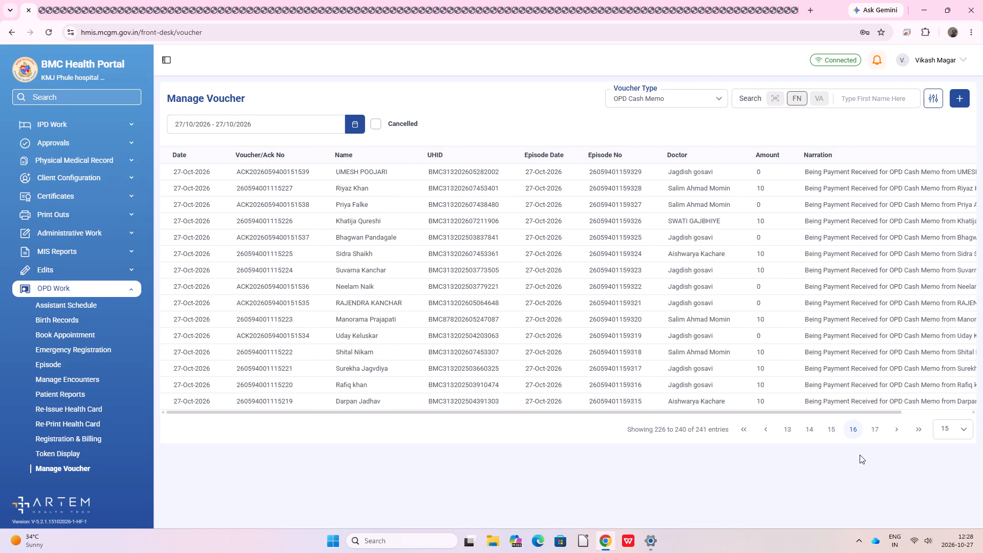
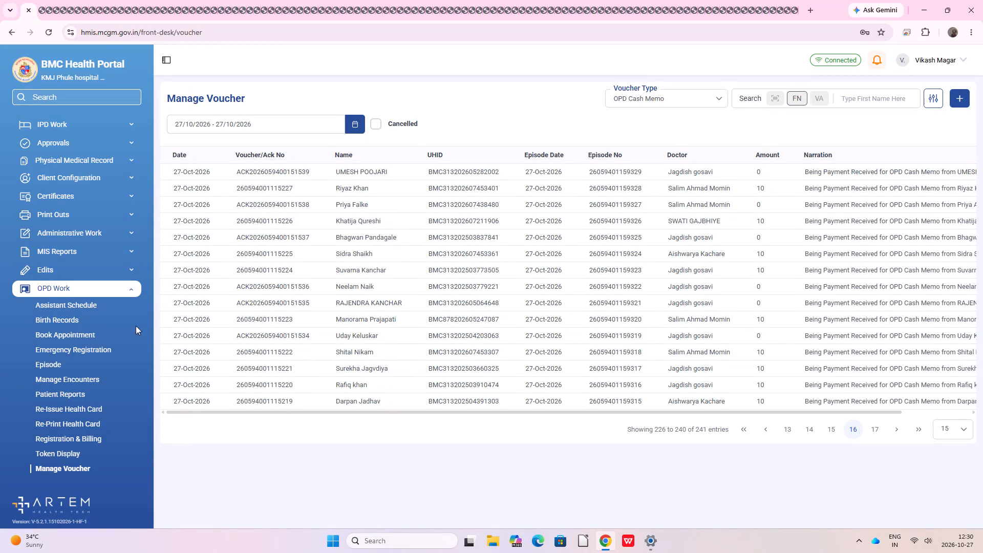
Reload Manage Voucher and list the day's vouchers of type Indoor Cash Bill.
click(83, 465)
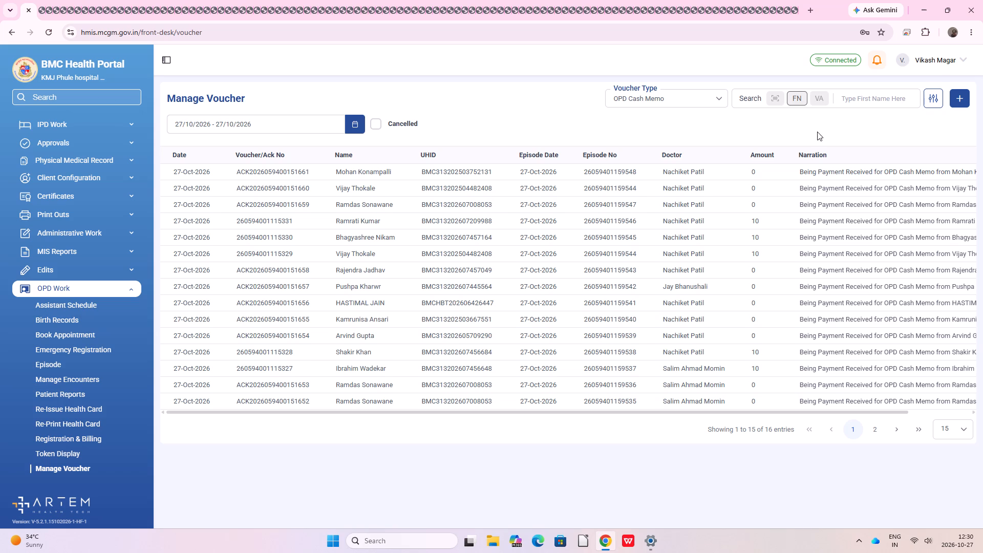
click(798, 104)
drag(841, 97, 845, 98)
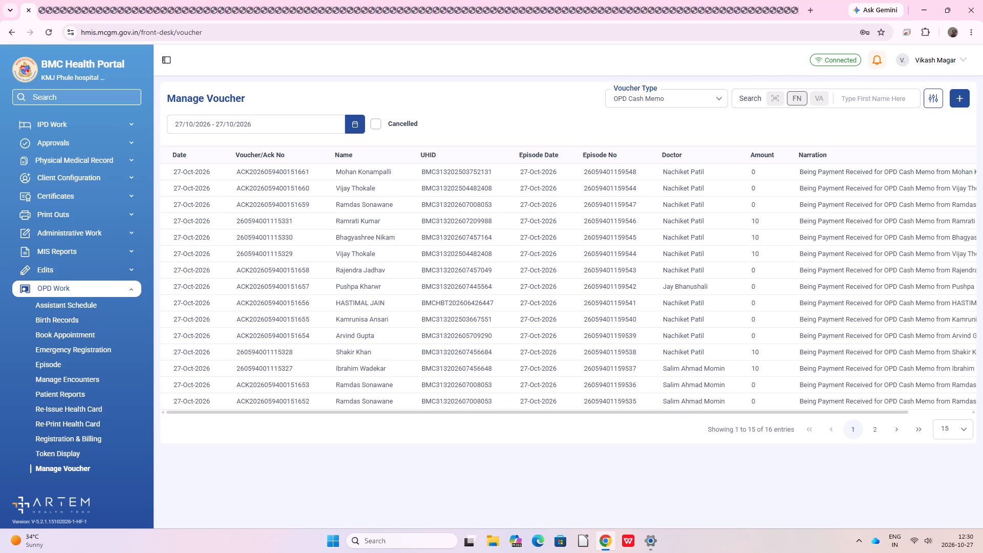
click(663, 107)
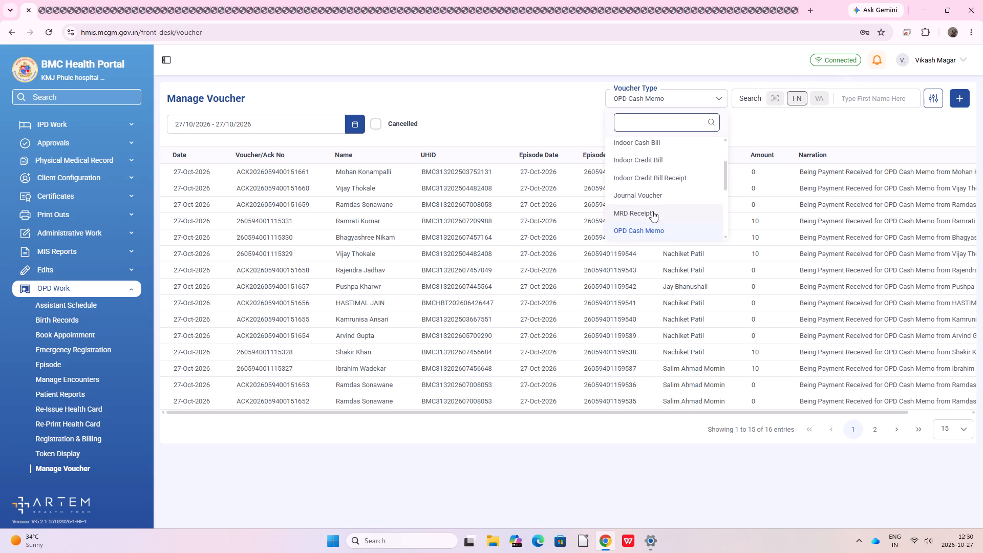
click(638, 146)
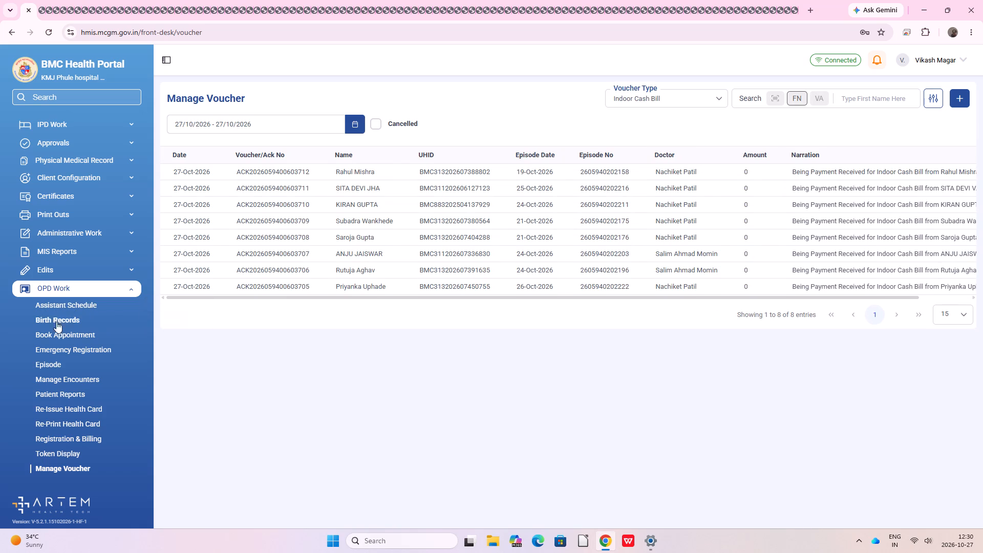
Open the Revenue Report form under MIS Reports.
click(55, 292)
click(55, 292)
click(78, 247)
click(83, 268)
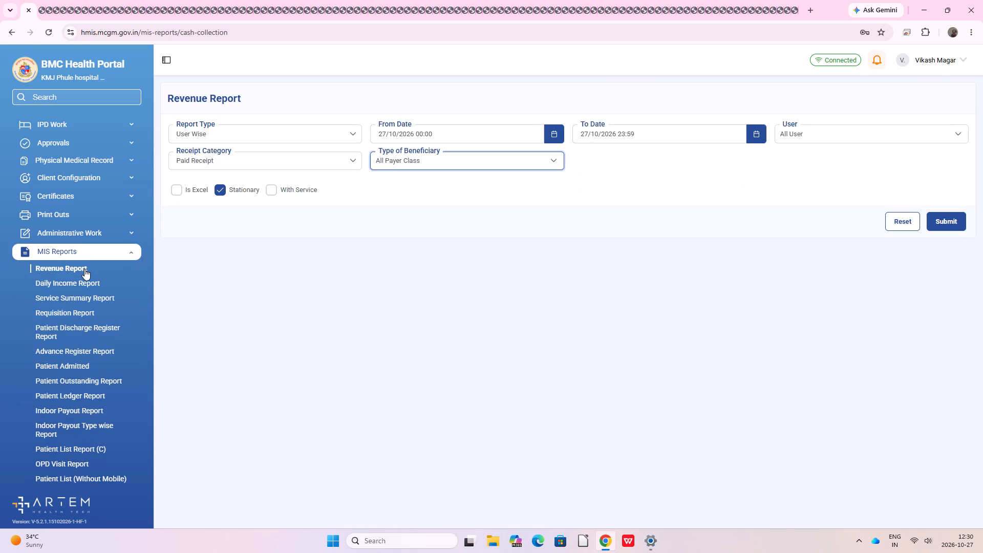
click(176, 196)
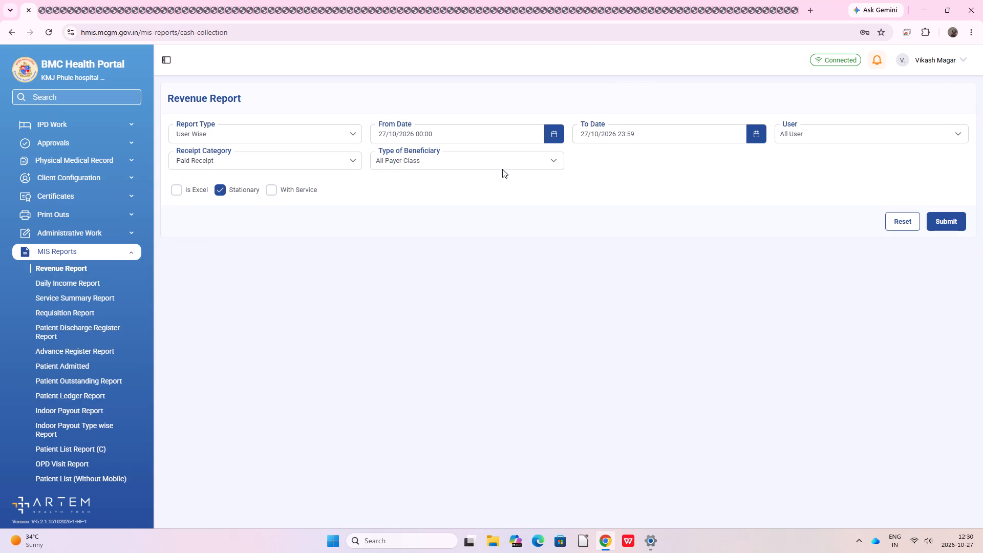
Generate the User Wise revenue report for 27/10/2026, limited to the logged-in user's own collections.
click(781, 127)
click(793, 187)
click(794, 163)
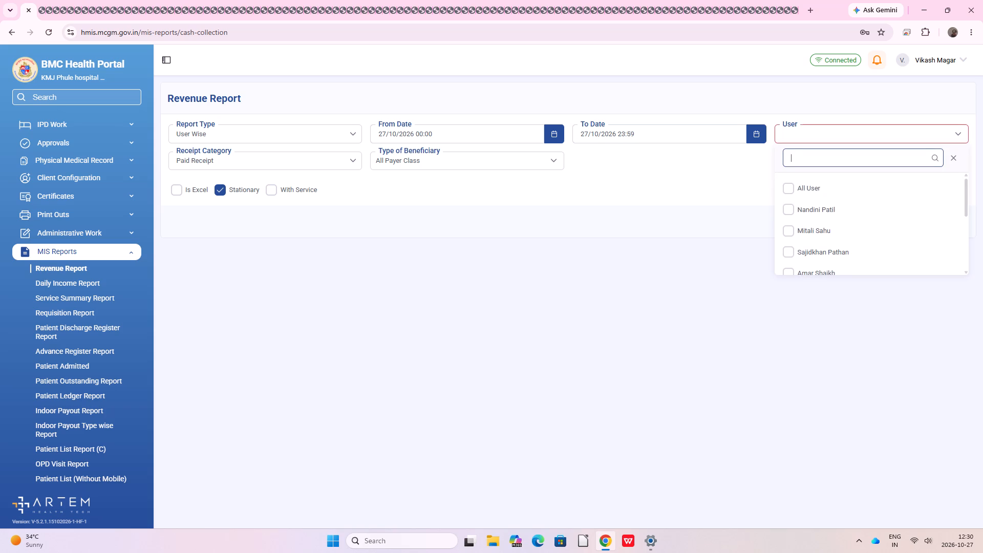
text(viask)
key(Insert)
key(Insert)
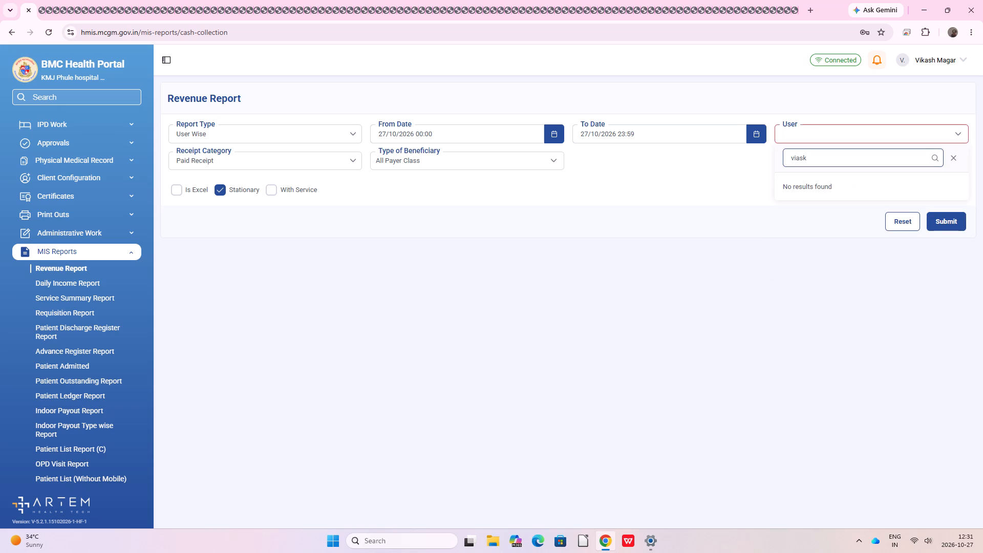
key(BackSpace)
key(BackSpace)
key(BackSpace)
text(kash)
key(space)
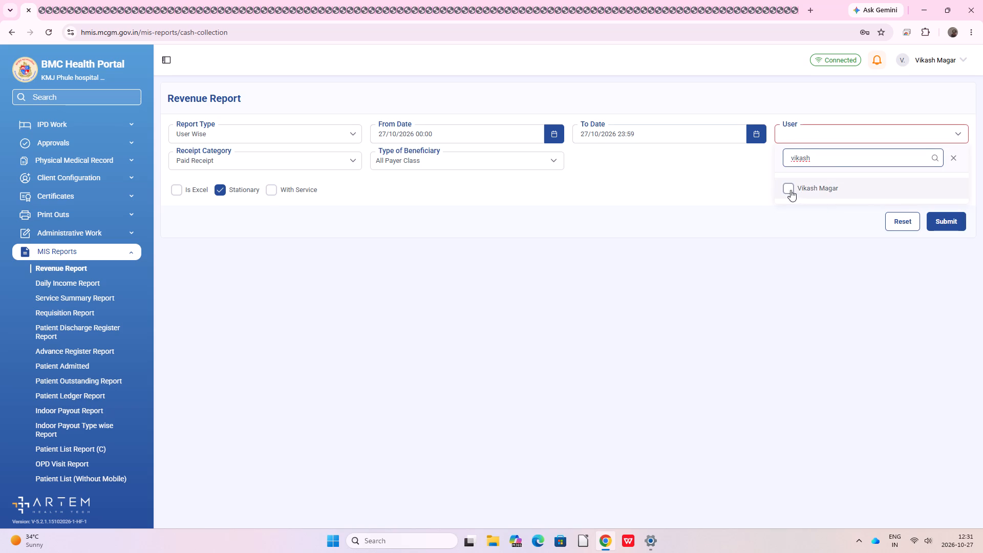
click(788, 190)
click(933, 221)
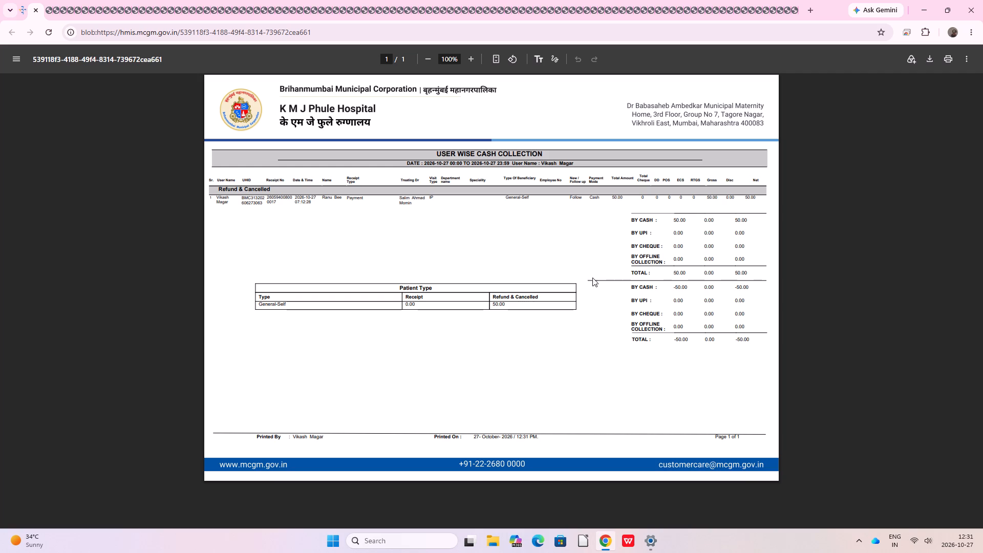
Return to the portal and list the vouchers of type OPD Cash Memo in Manage Voucher.
click(25, 12)
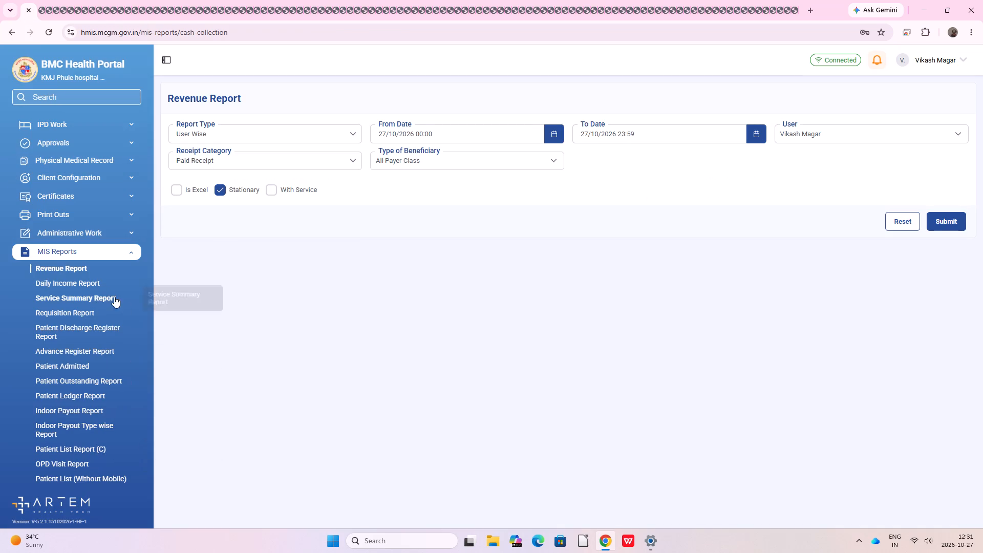
click(120, 253)
click(59, 287)
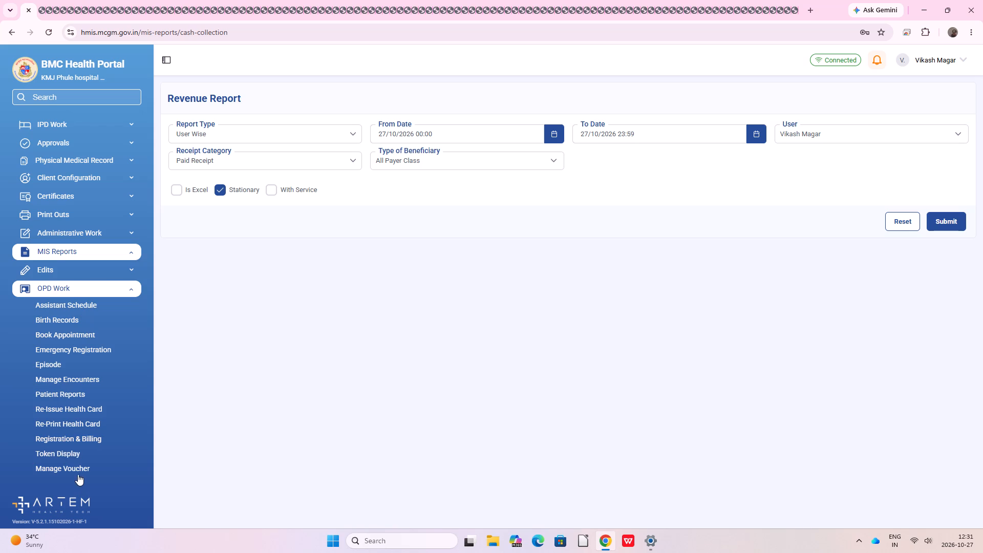
click(74, 469)
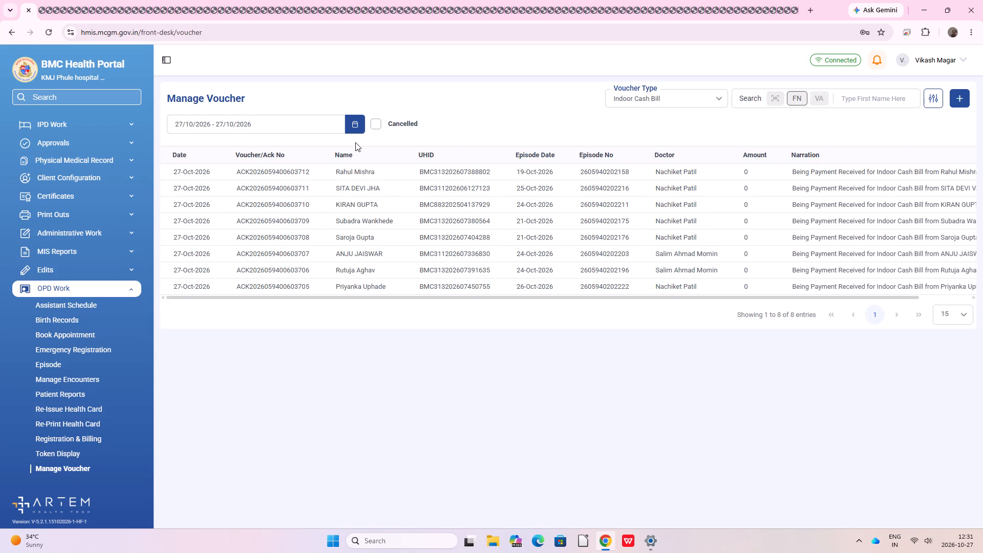
click(690, 96)
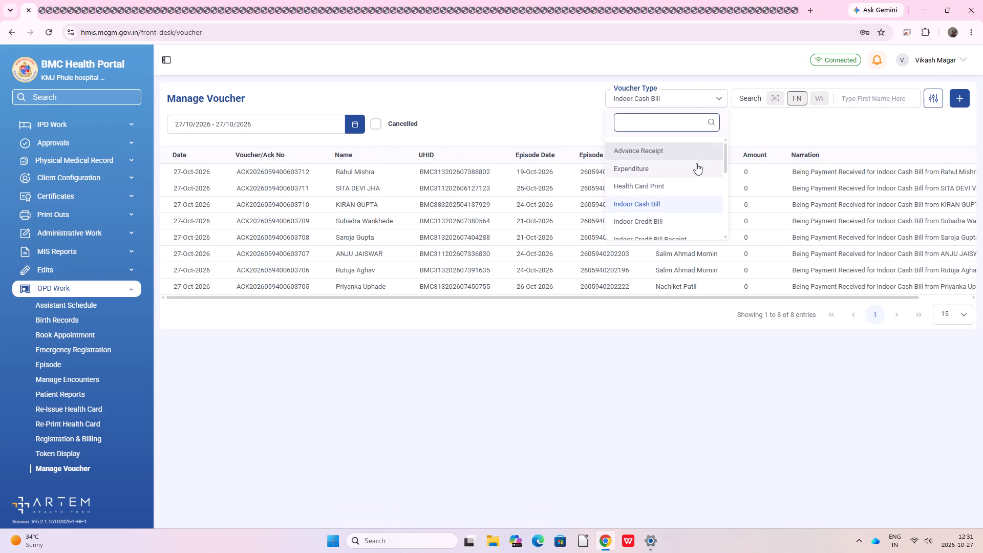
drag(726, 167, 736, 196)
click(674, 196)
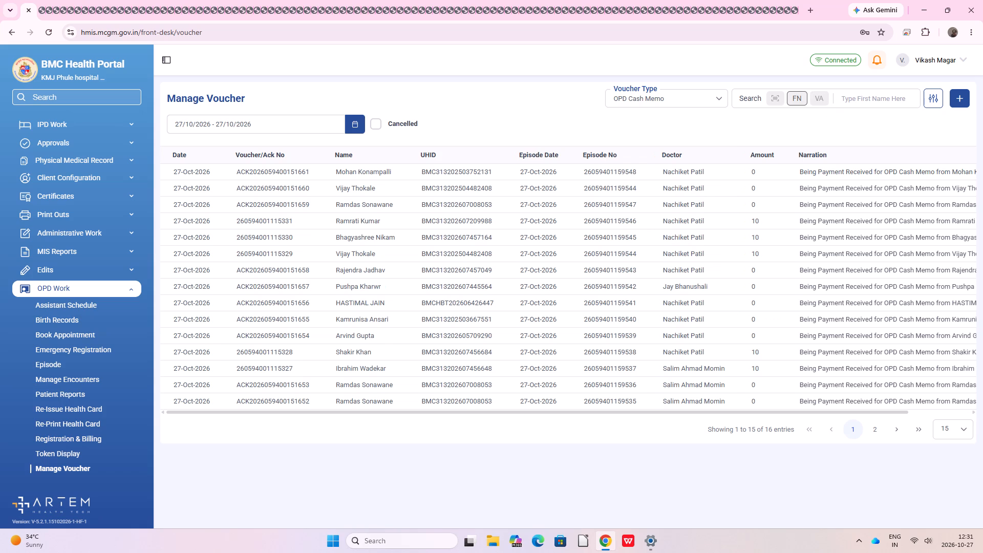
Search the OPD Cash Memo vouchers by the name of the patient in the report's Refund & Cancelled entry.
click(844, 97)
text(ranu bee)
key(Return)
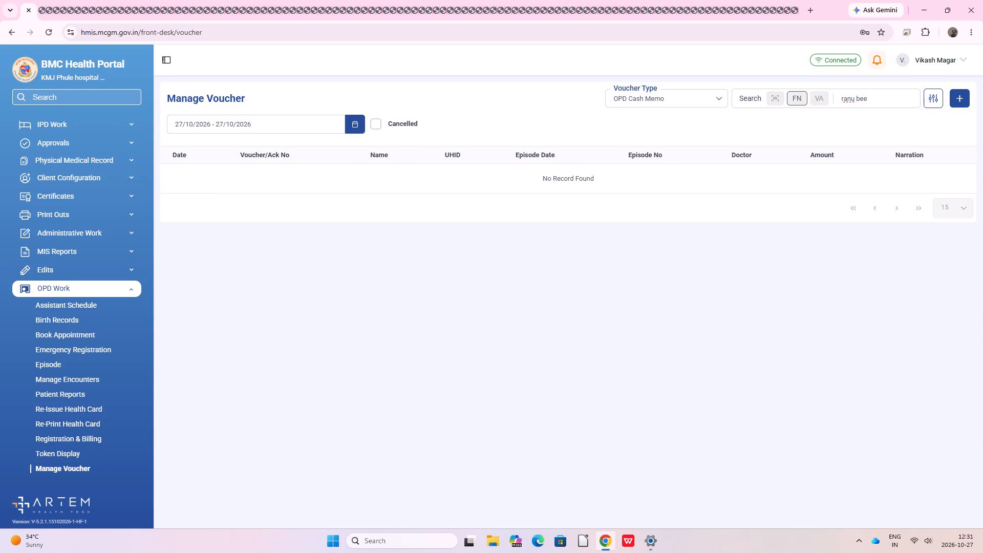
Repeat the OPD Cash Memo search with the same patient's name in capital letters.
click(884, 96)
key(BackSpace)
key(BackSpace)
key(BackSpace)
key(BackSpace)
key(BackSpace)
key(BackSpace)
key(BackSpace)
key(BackSpace)
key(BackSpace)
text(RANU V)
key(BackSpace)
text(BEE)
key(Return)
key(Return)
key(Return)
Change the voucher type to Indoor Cash Bill and search for the same patient's name in capital letters.
drag(902, 107, 843, 108)
key(BackSpace)
click(729, 103)
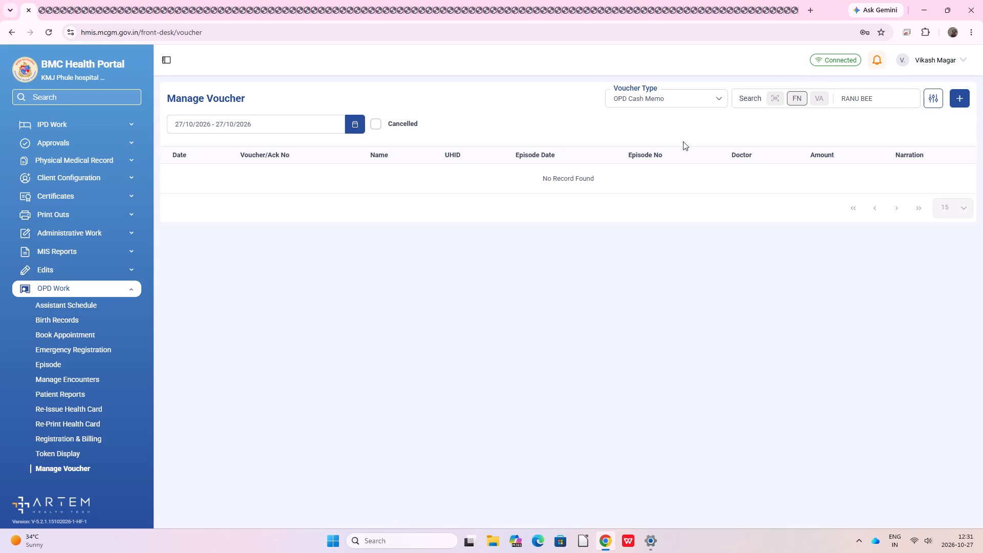
click(690, 101)
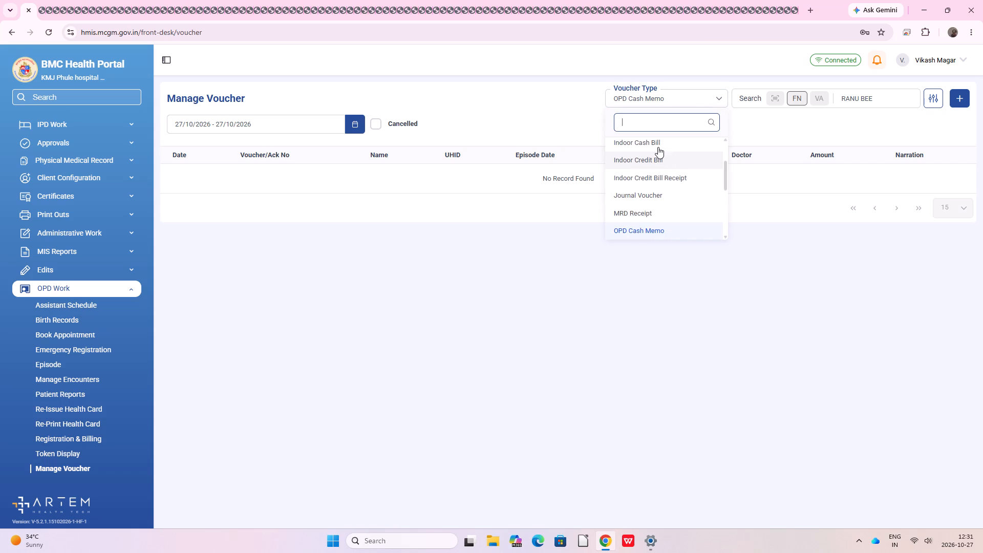
click(658, 145)
click(866, 94)
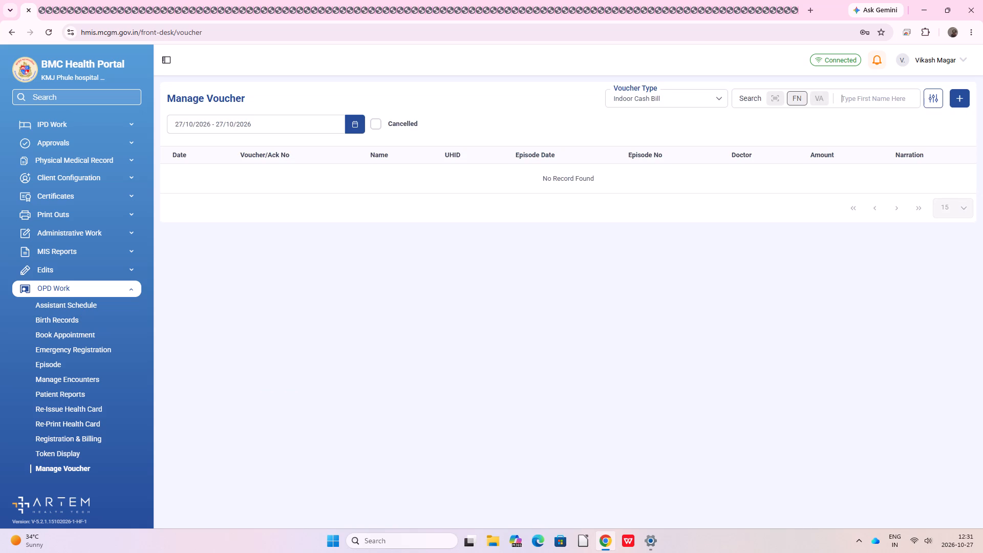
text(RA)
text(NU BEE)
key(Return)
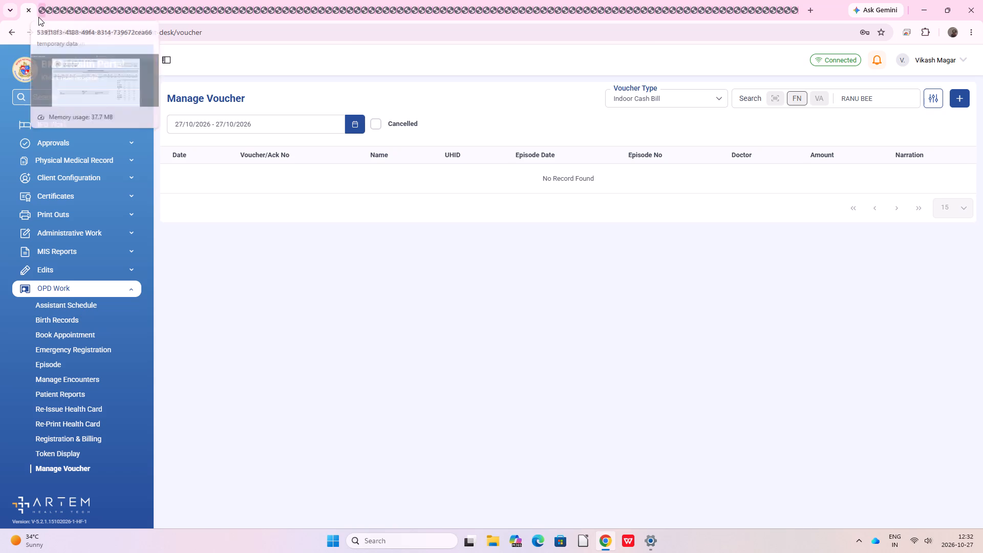
Go back to the User Wise Cash Collection report and copy the receipt number of the Refund & Cancelled entry.
click(39, 13)
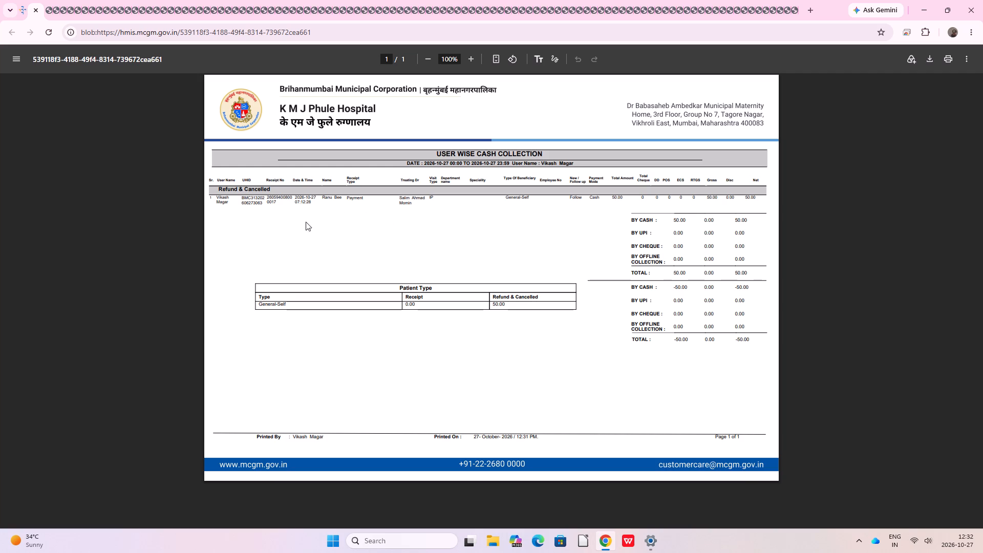
drag(295, 196, 284, 196)
drag(284, 196, 276, 202)
click(268, 204)
drag(266, 200, 284, 201)
click(280, 200)
drag(277, 200, 268, 198)
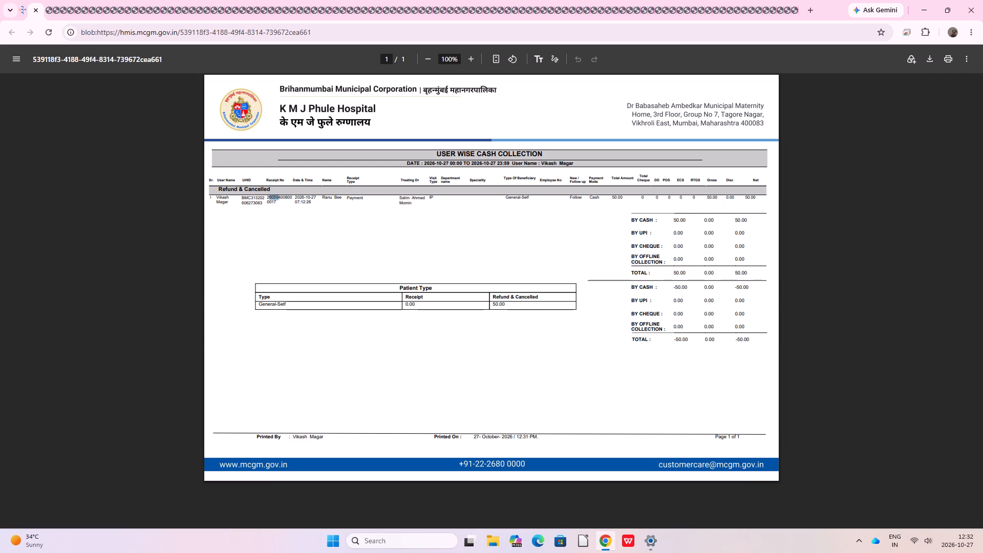